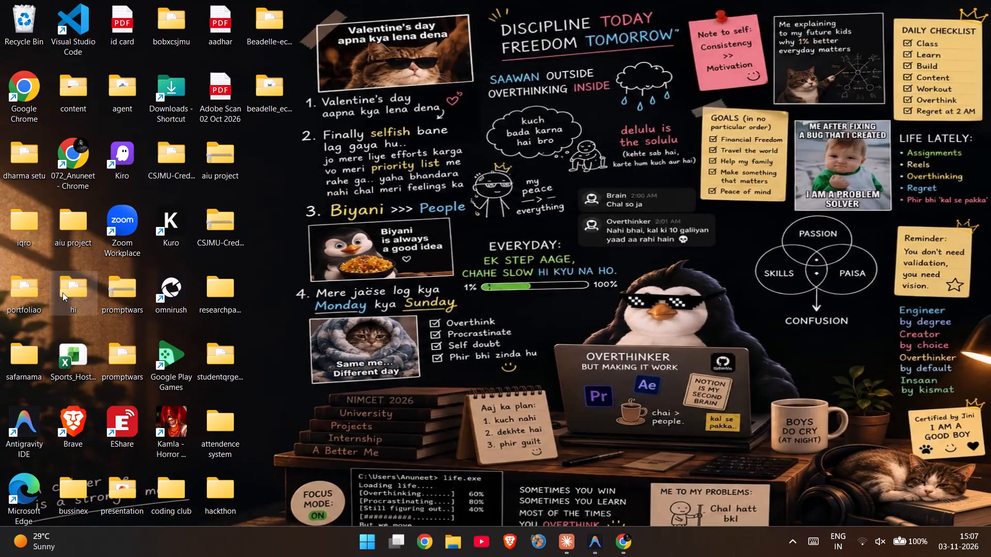
Open Google Chrome, add a new profile, and open the Google Account sign-in form for it.
double_click(35, 108)
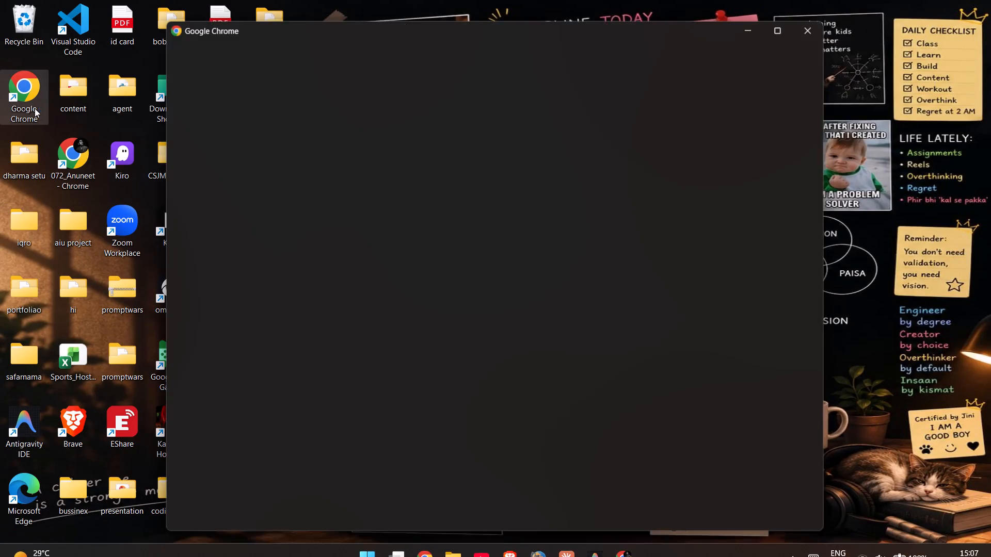
click(349, 340)
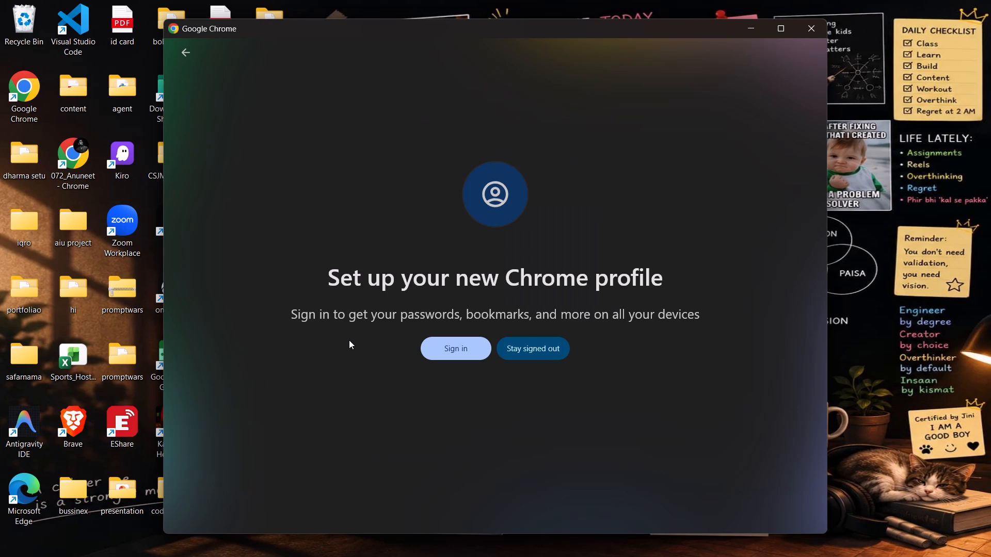
click(452, 355)
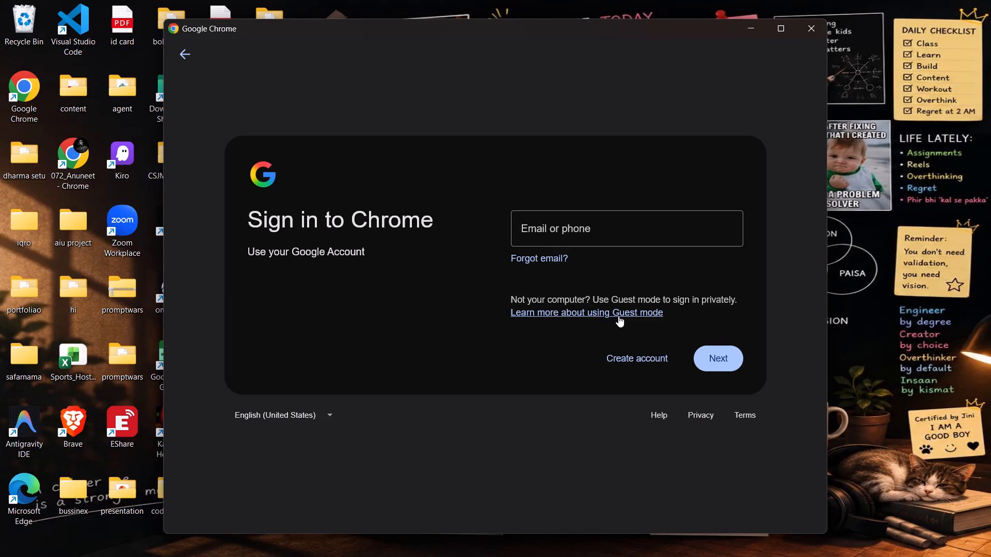
Open the help page about using Guest mode from the Chrome sign-in form.
click(618, 316)
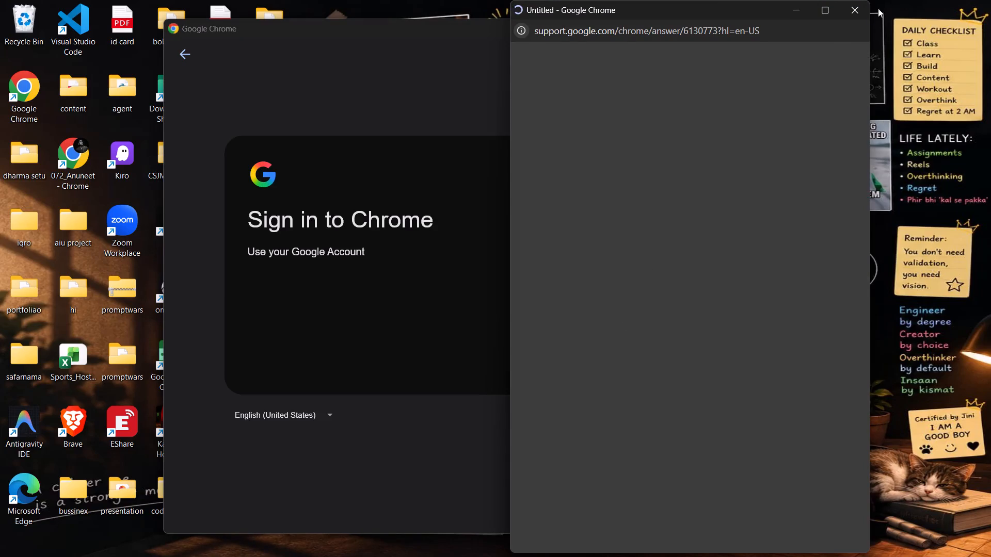
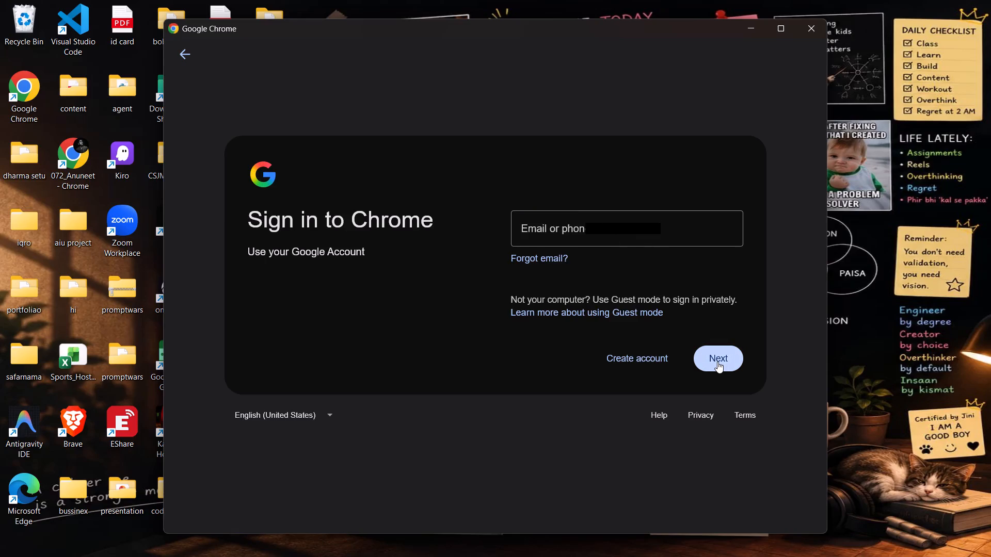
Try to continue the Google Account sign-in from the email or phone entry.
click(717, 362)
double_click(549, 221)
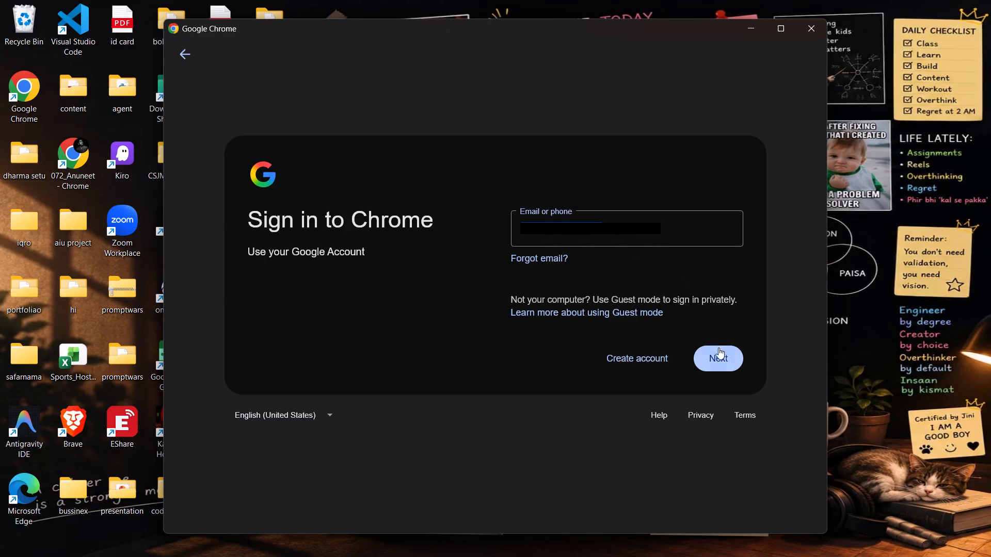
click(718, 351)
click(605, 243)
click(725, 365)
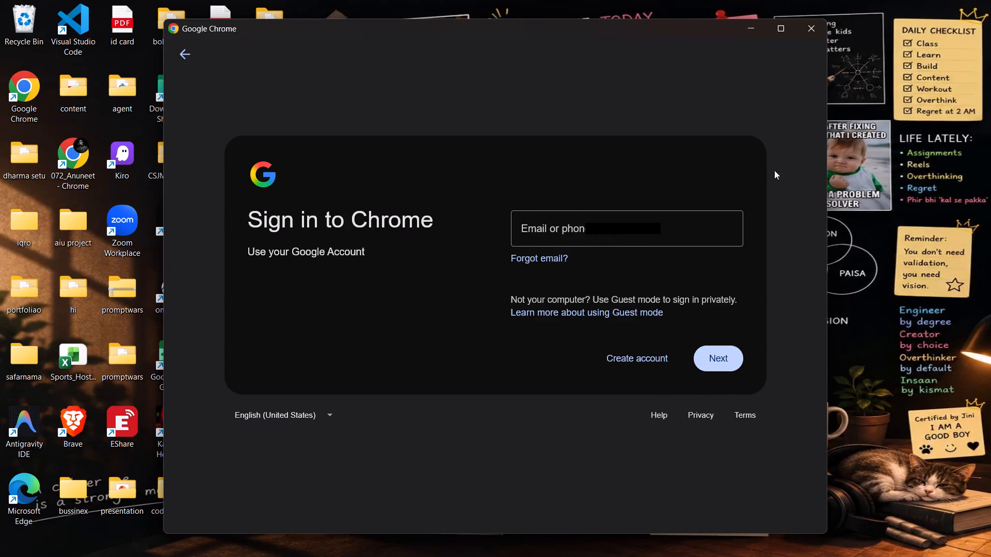
Close the Chrome sign-in window without completing the new profile's sign-in.
click(814, 32)
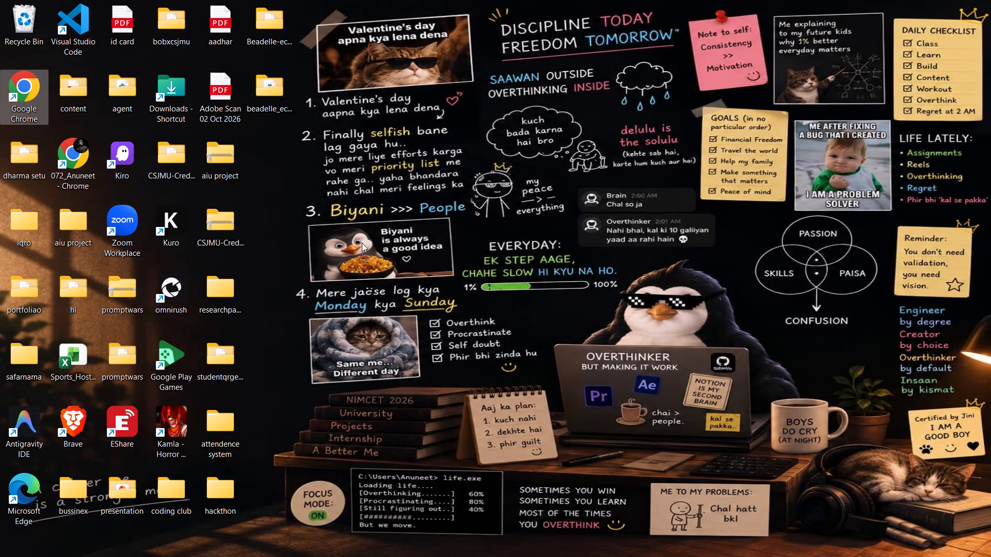
Open Google Chrome from the desktop and start adding a new profile from the profile chooser.
double_click(33, 88)
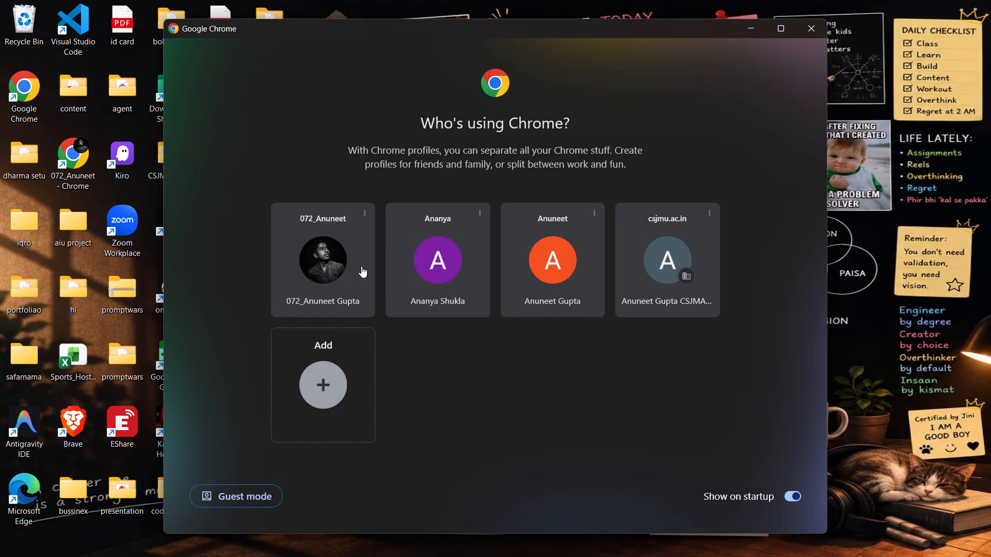
click(358, 367)
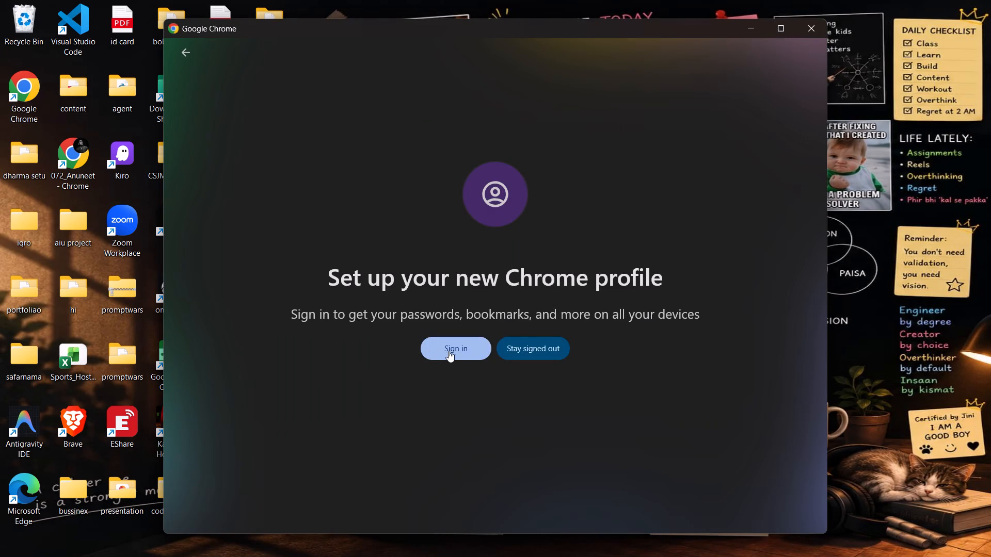
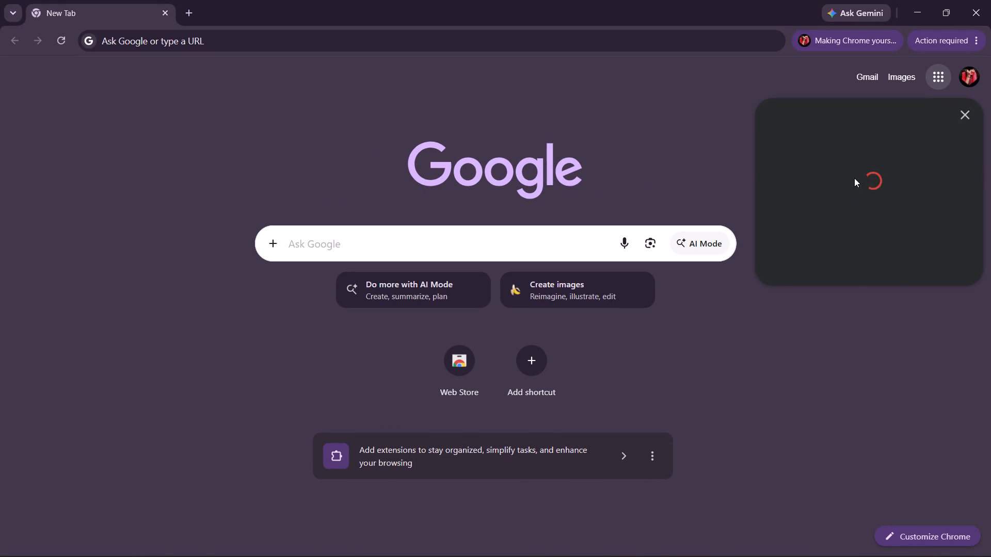
Search Google for "form".
click(443, 258)
text(fr)
key(BackSpace)
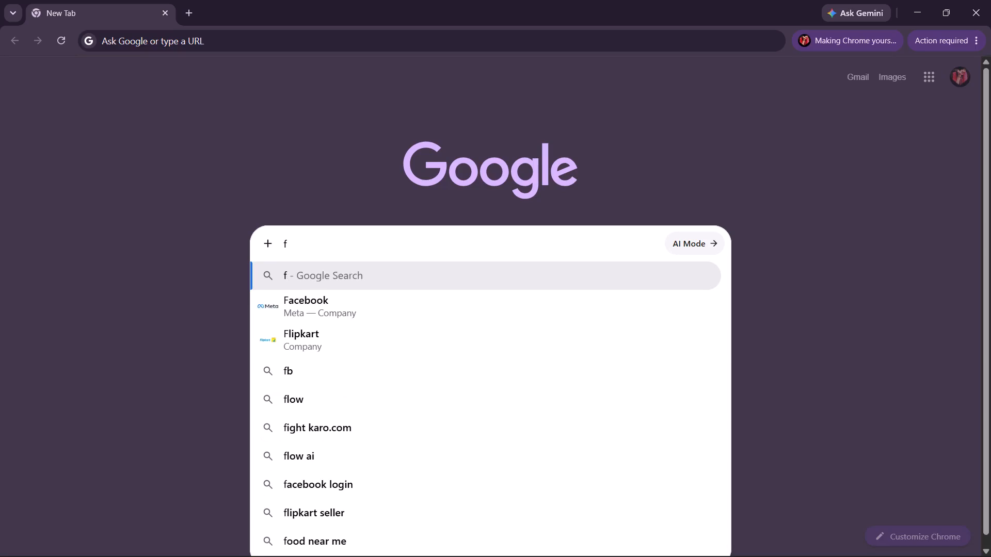
text(orm)
key(Return)
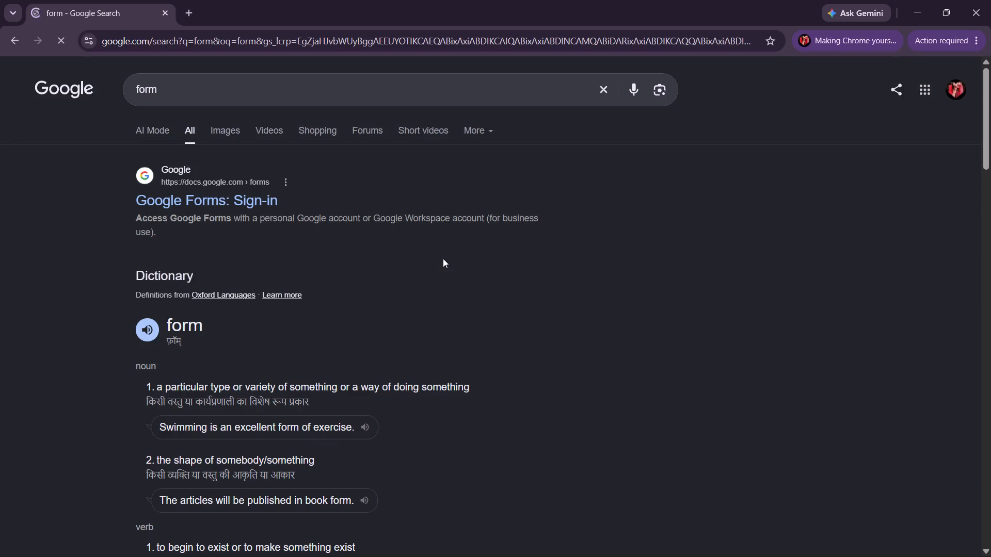
Go to Google Forms through the Google apps launcher and open the recent Event Registration form.
click(940, 86)
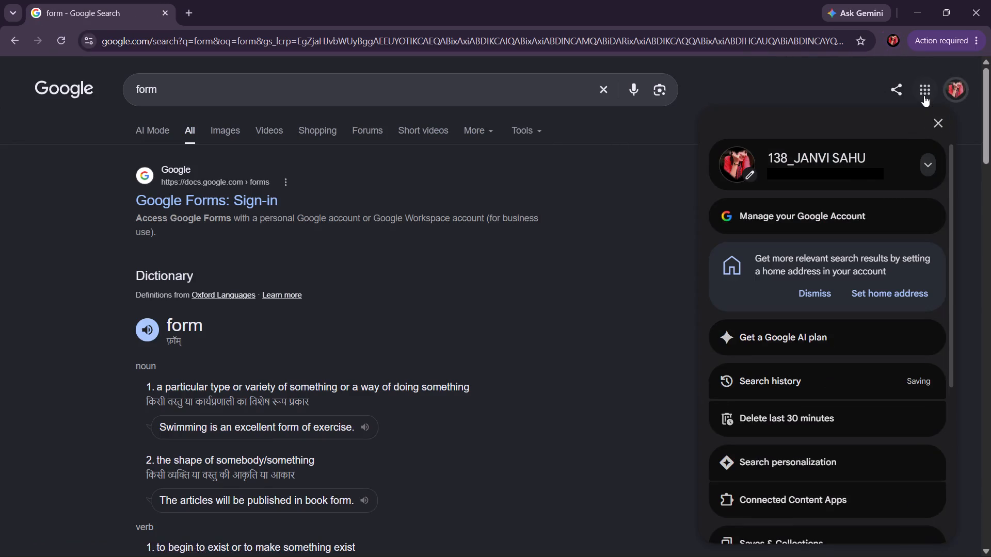
click(924, 95)
scroll(816, 277, down, 5)
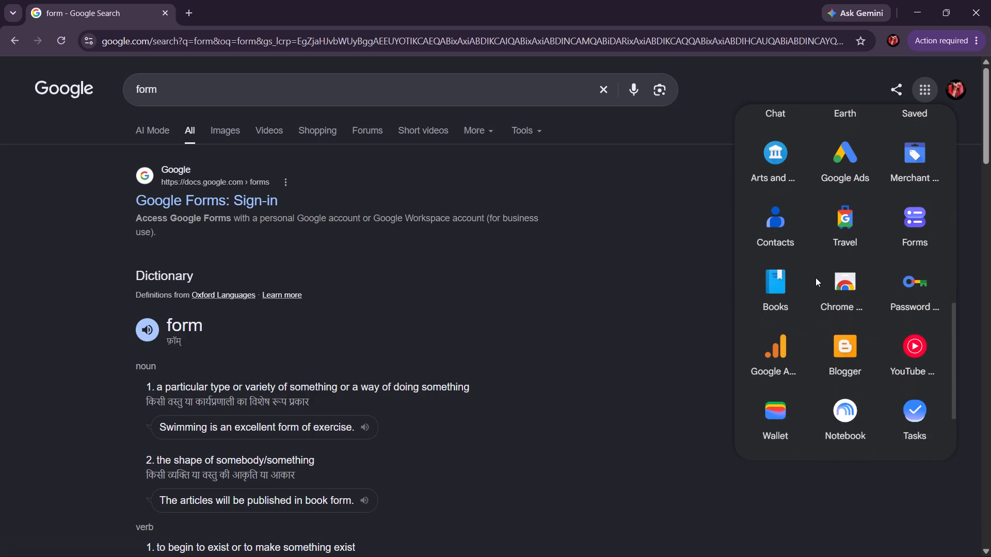
scroll(816, 277, down, 3)
scroll(816, 277, up, 1)
click(901, 276)
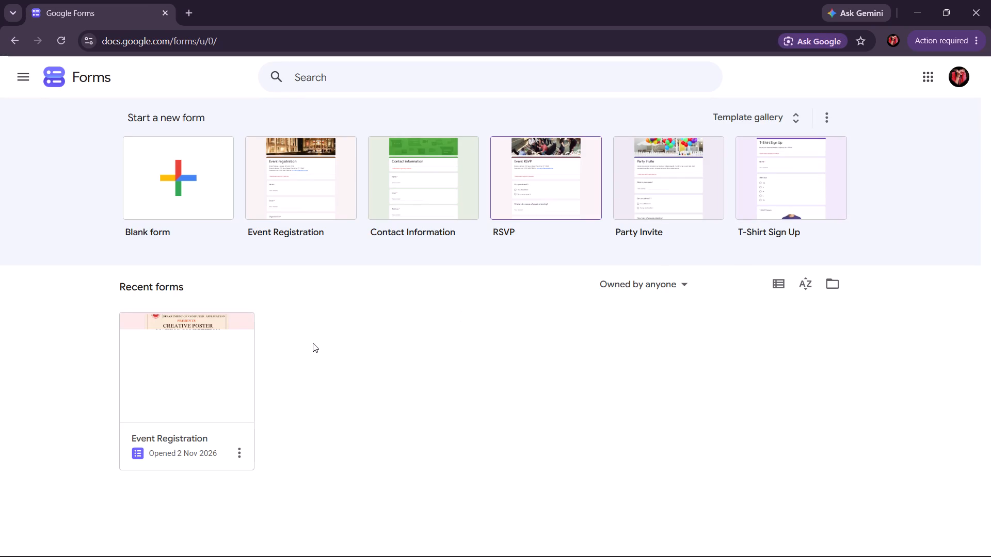
click(156, 361)
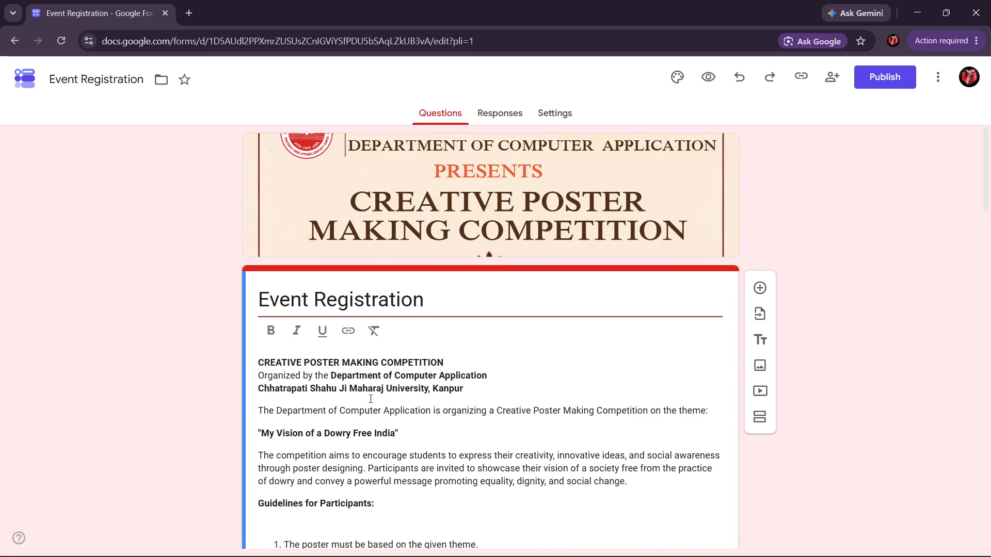
Review the Event Registration form from its description and guidelines through all questions to the final poster upload.
scroll(370, 398, down, 4)
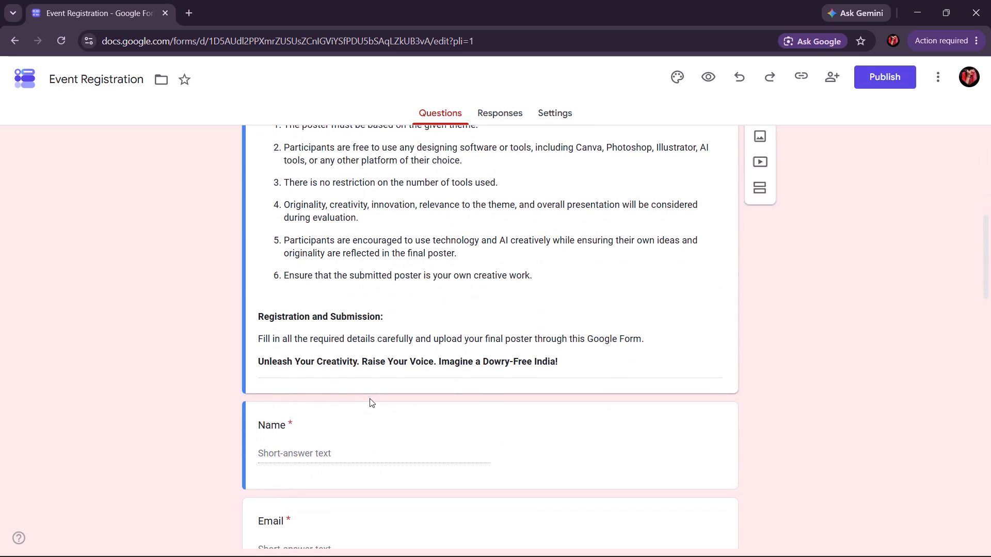
scroll(370, 398, up, 1)
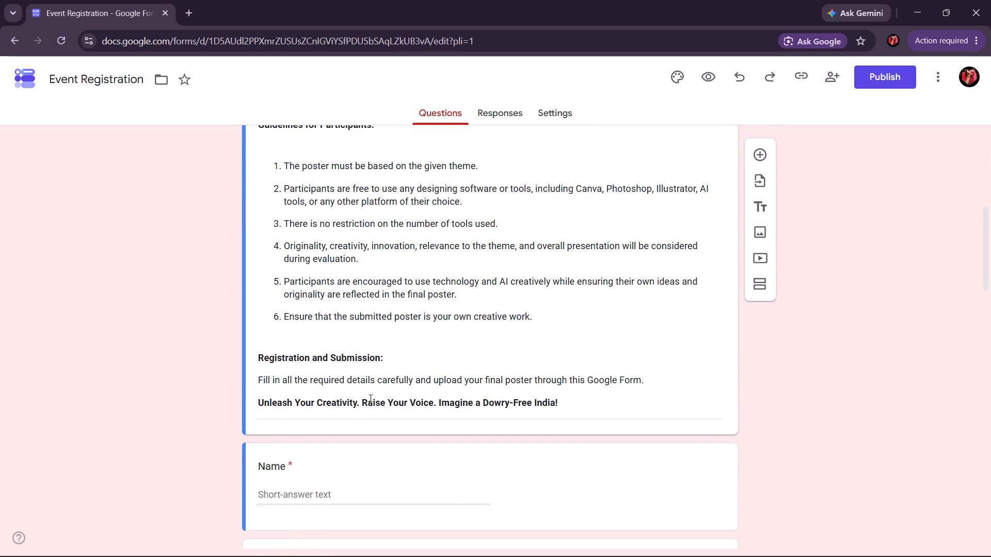
scroll(452, 367, down, 2)
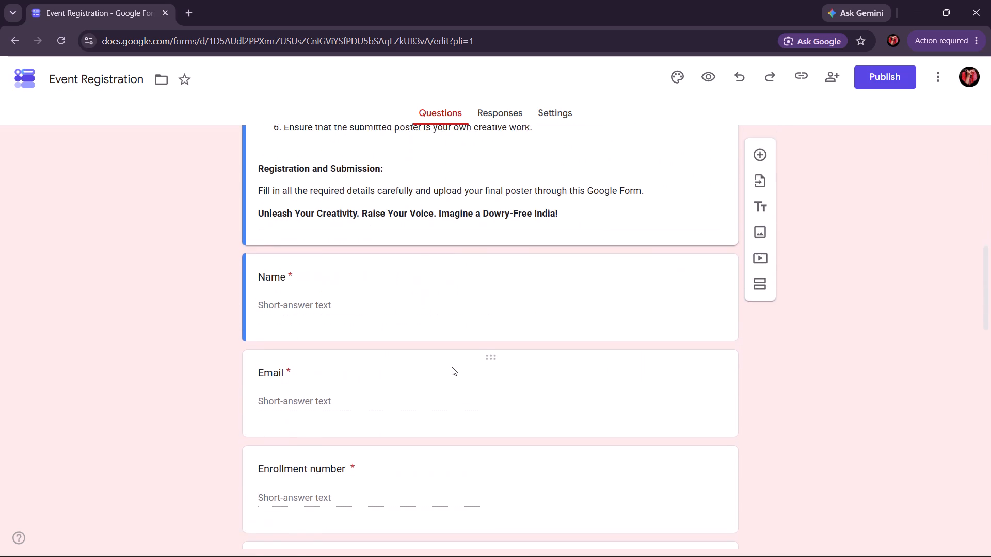
scroll(452, 367, down, 6)
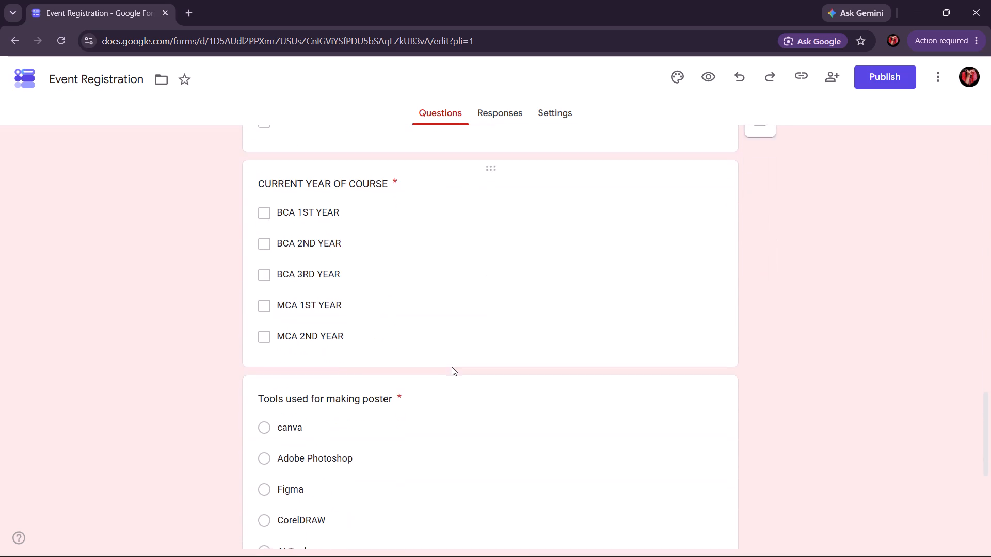
scroll(452, 367, down, 6)
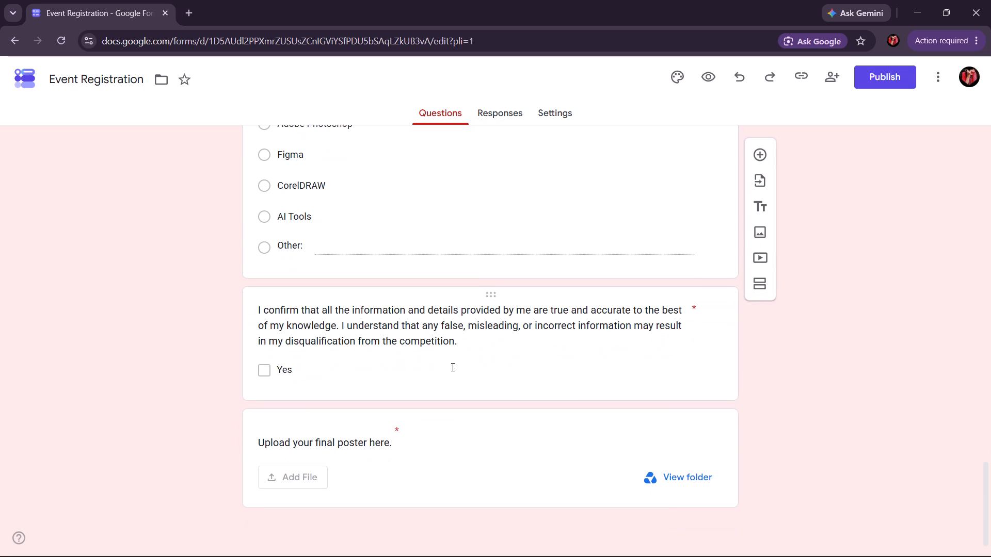
Start publishing the Event Registration form.
click(894, 81)
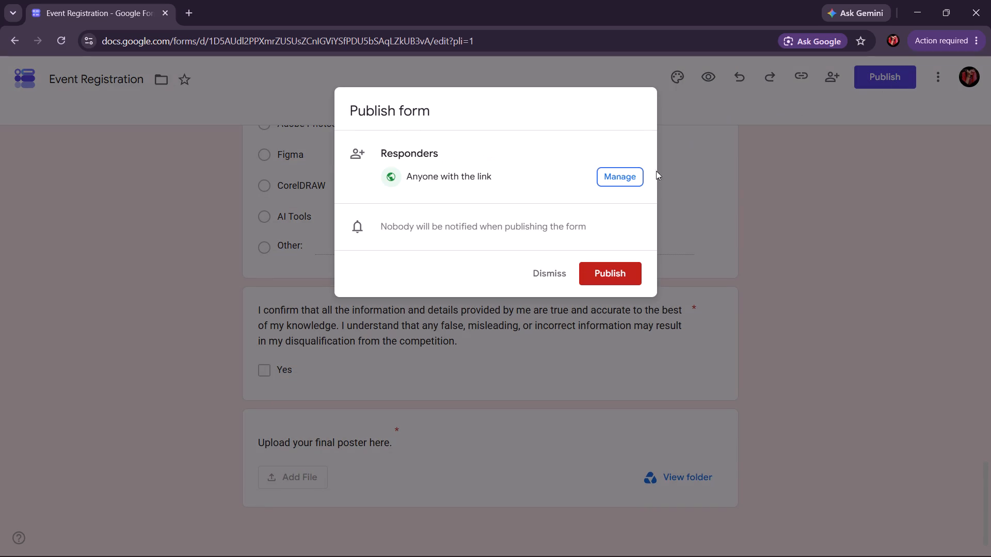
Publish the Event Registration form with responses open to anyone with the link.
click(606, 272)
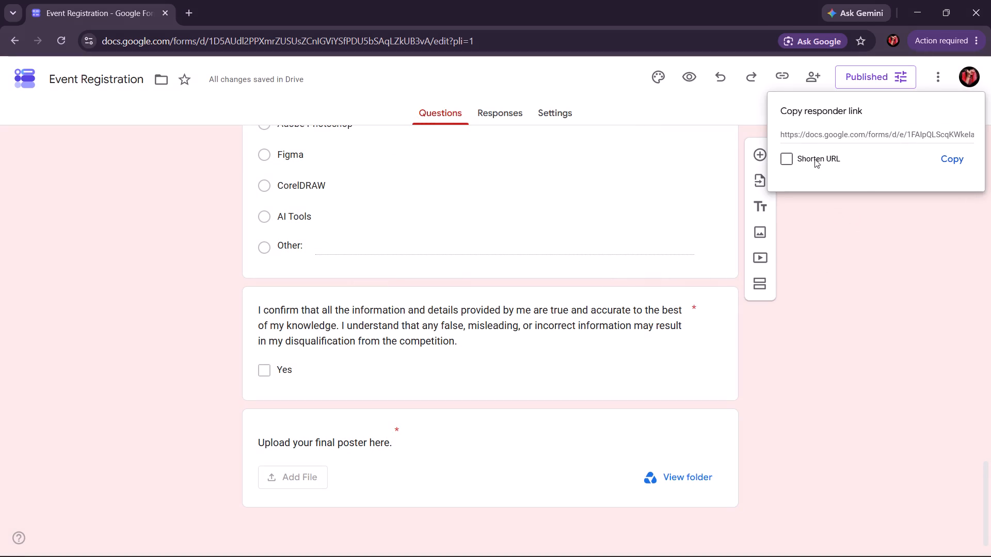
Copy the Event Registration form's responder link as a shortened URL.
click(784, 157)
click(955, 160)
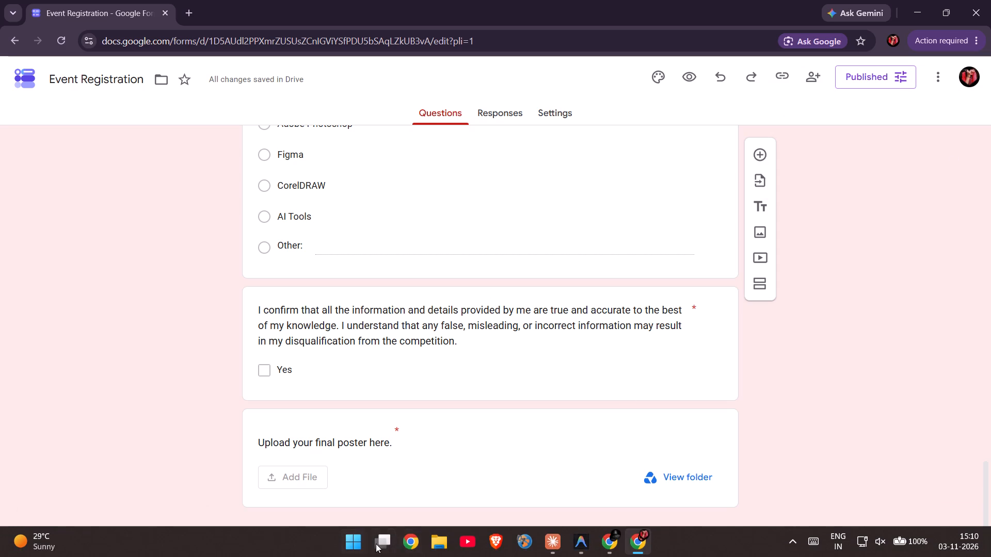
Switch to the other Chrome profile's window with the Paper Formatter dashboard and open a new tab there.
click(611, 550)
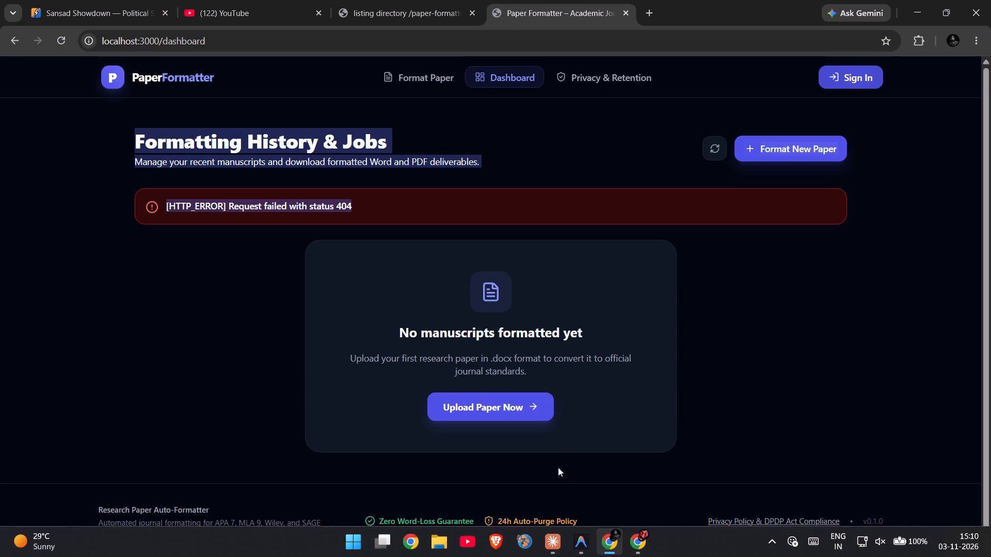
click(657, 13)
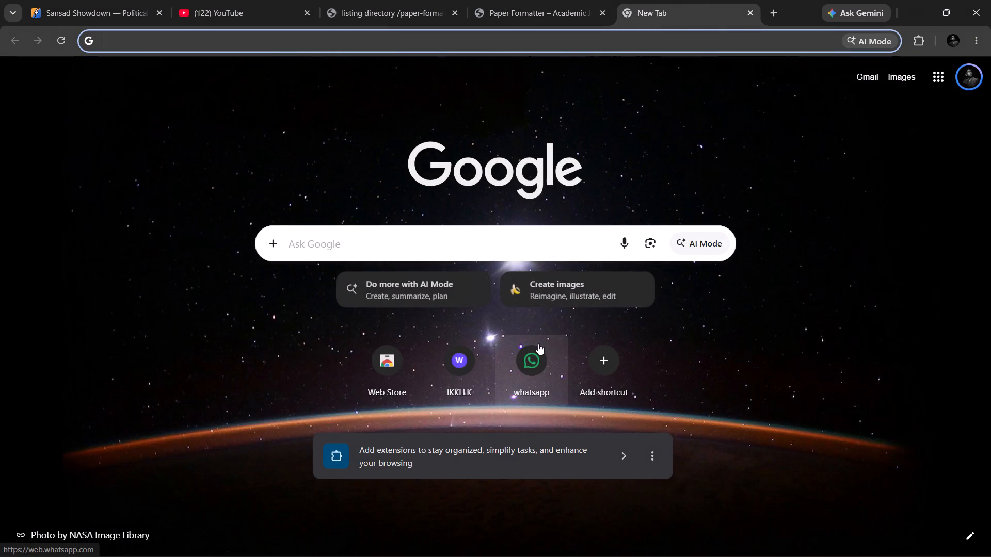
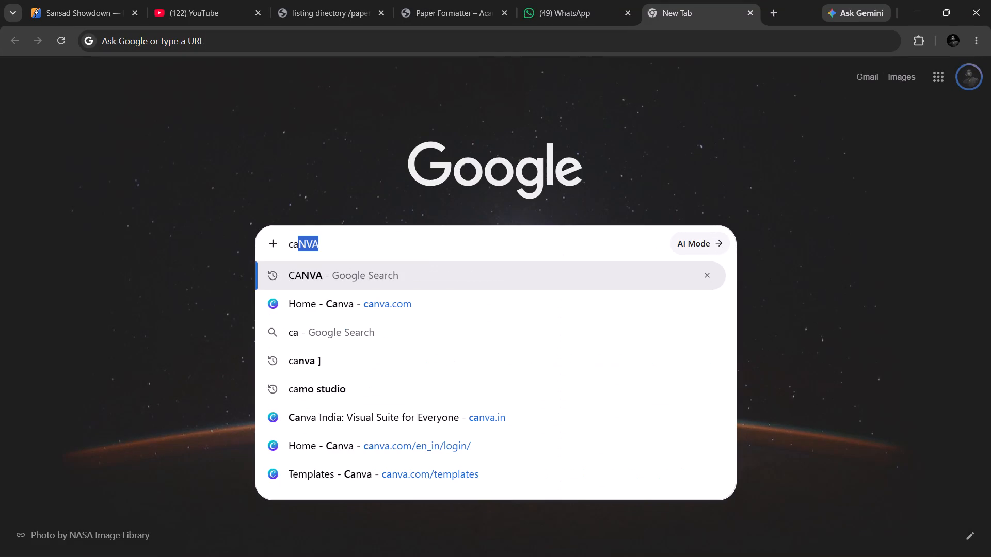
Enter "canva" as the Google search query in the new tab.
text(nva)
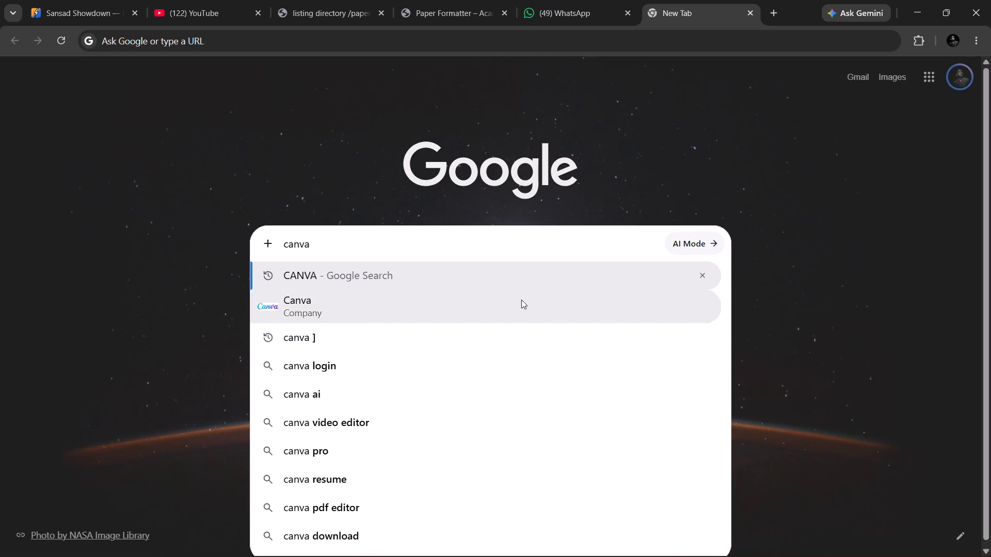
Search Google for Canva and open the Canva India website.
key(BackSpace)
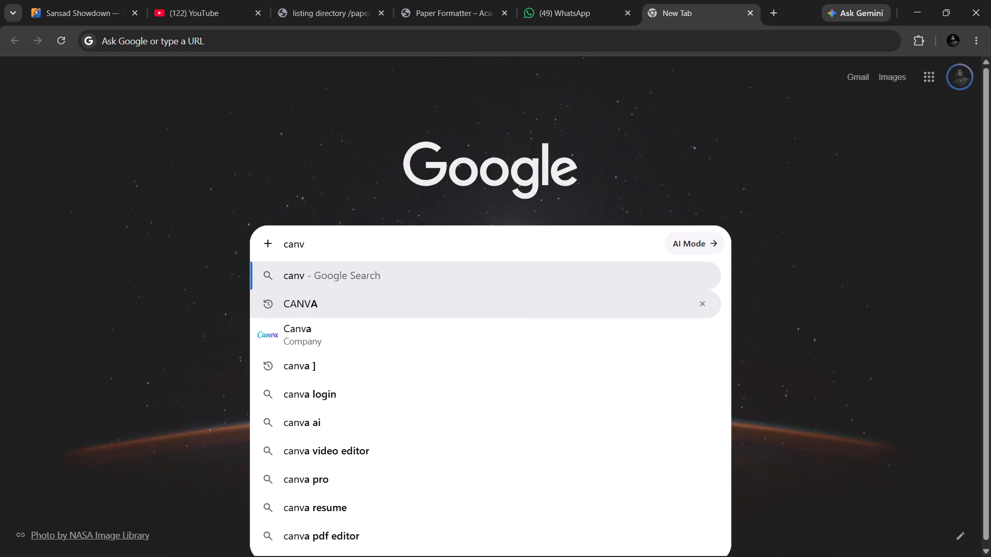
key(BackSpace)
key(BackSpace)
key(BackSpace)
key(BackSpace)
text(can)
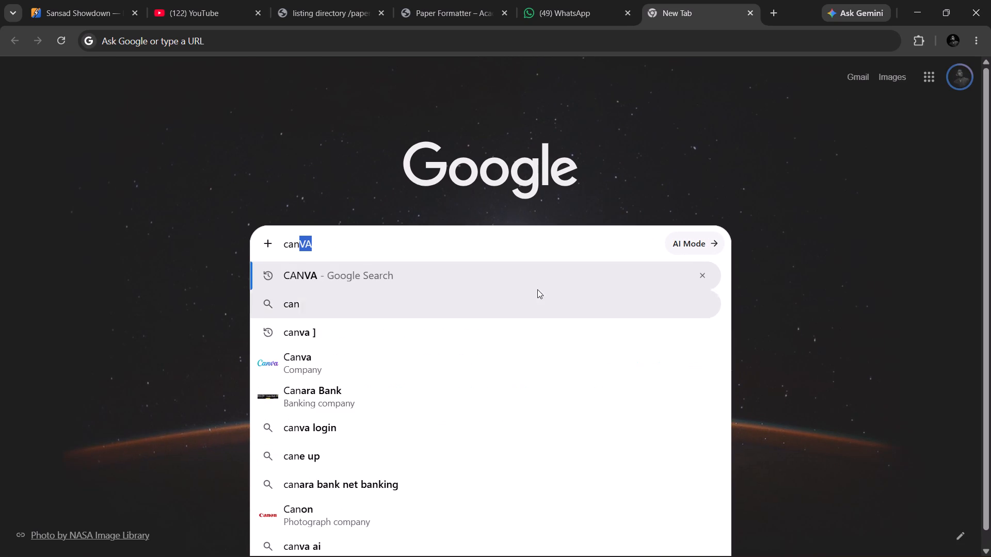
key(Tab)
key(space)
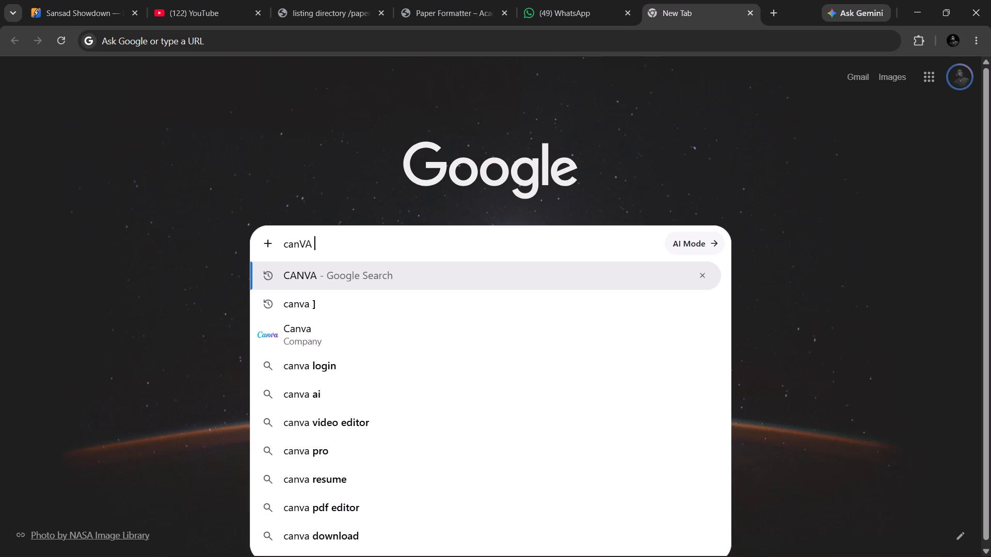
key(Return)
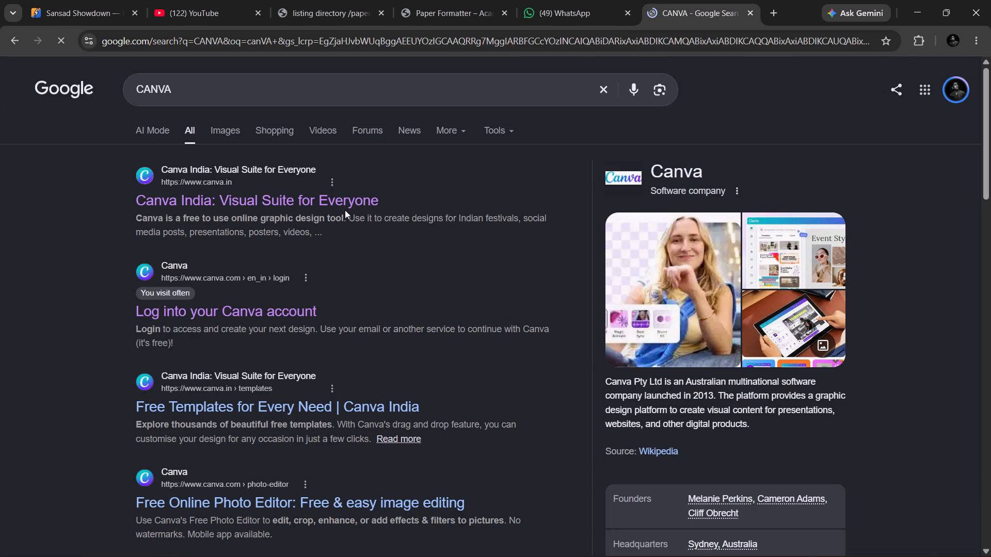
click(344, 206)
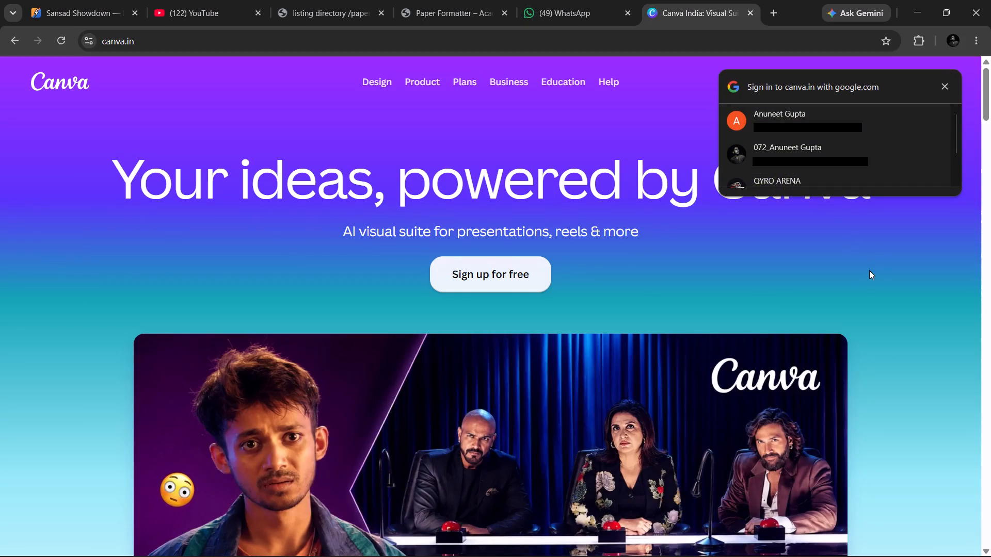
Sign in to Canva with the first suggested Google account.
click(856, 306)
click(894, 127)
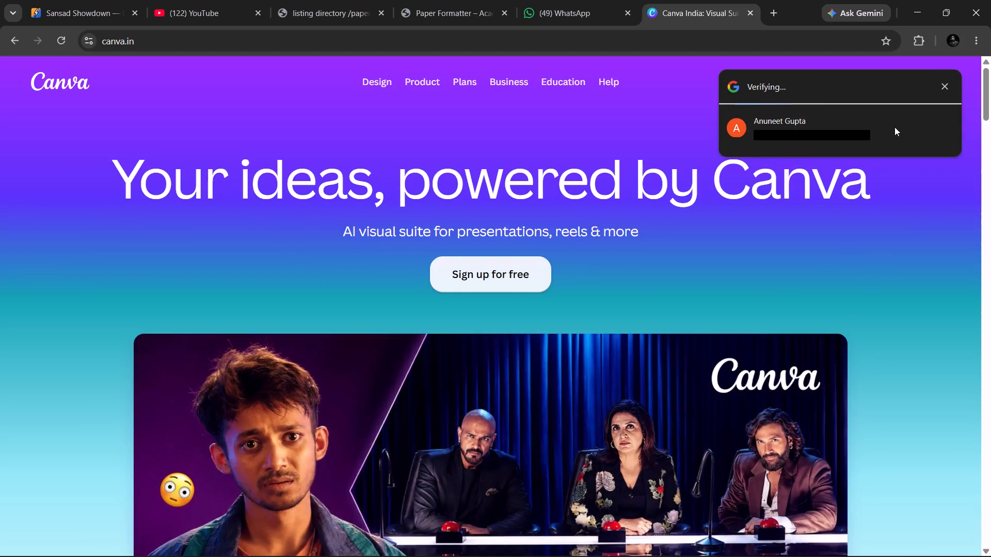
click(894, 127)
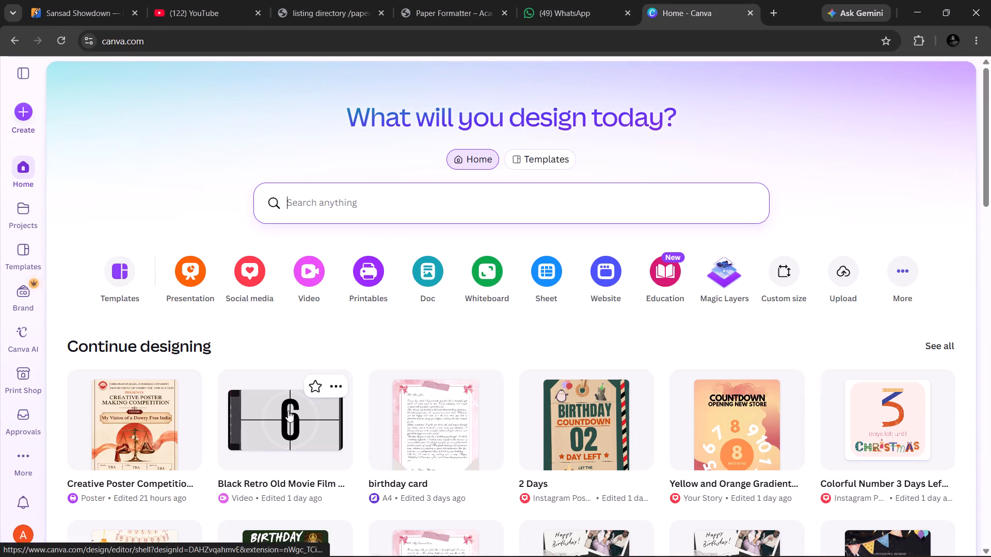
Open the recent Creative Poster Competition design.
click(197, 417)
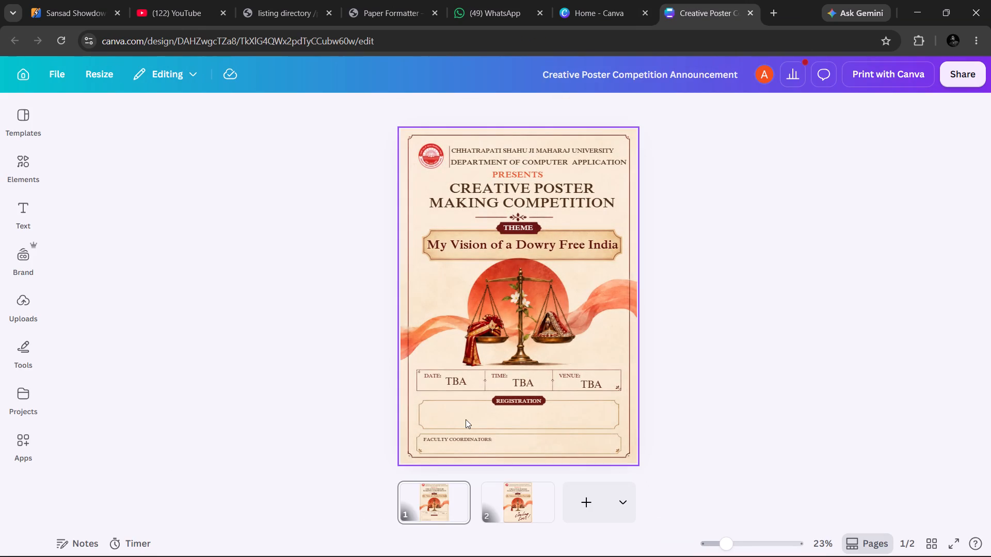
Replace the TBA placeholder under DATE on the first page with "4th Nov 2026".
double_click(402, 336)
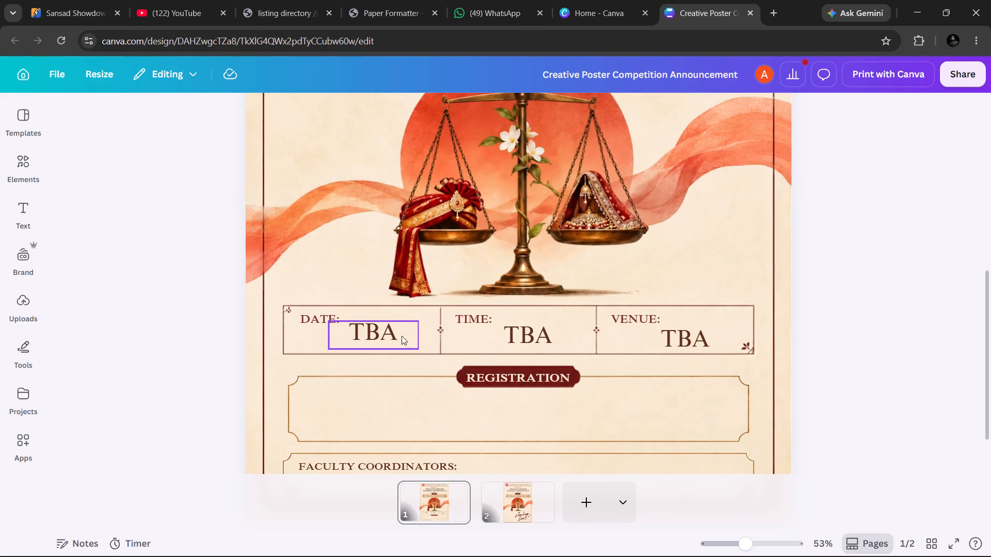
key(BackSpace)
key(BackSpace)
key(BackSpace)
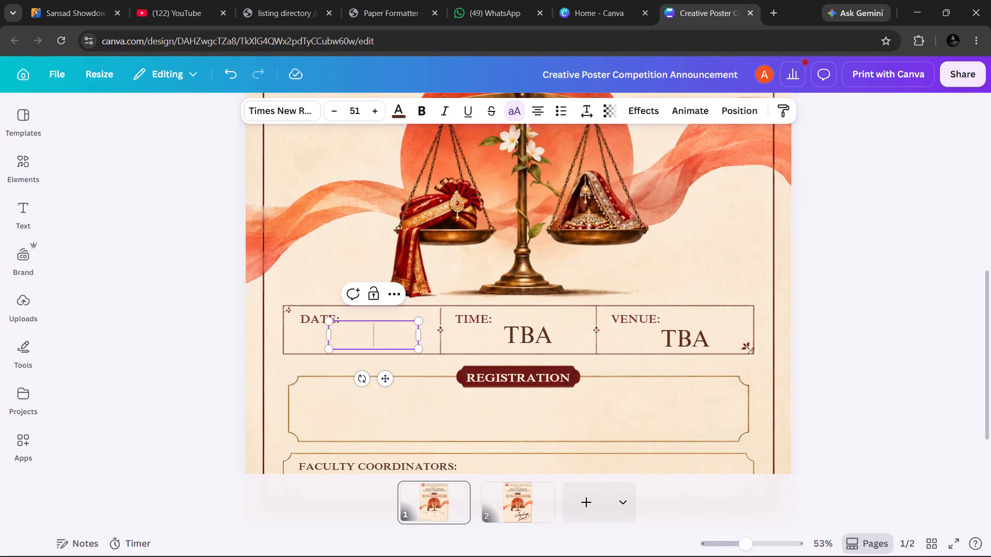
key(Clear)
key(BackSpace)
key(Left)
key(Left)
key(Left)
key(Left)
key(Left)
key(Left)
key(Left)
key(Left)
key(Left)
key(Left)
key(Left)
key(Left)
key(Left)
key(Left)
click(361, 338)
key(s)
key(h)
key(BackSpace)
key(BackSpace)
key(5)
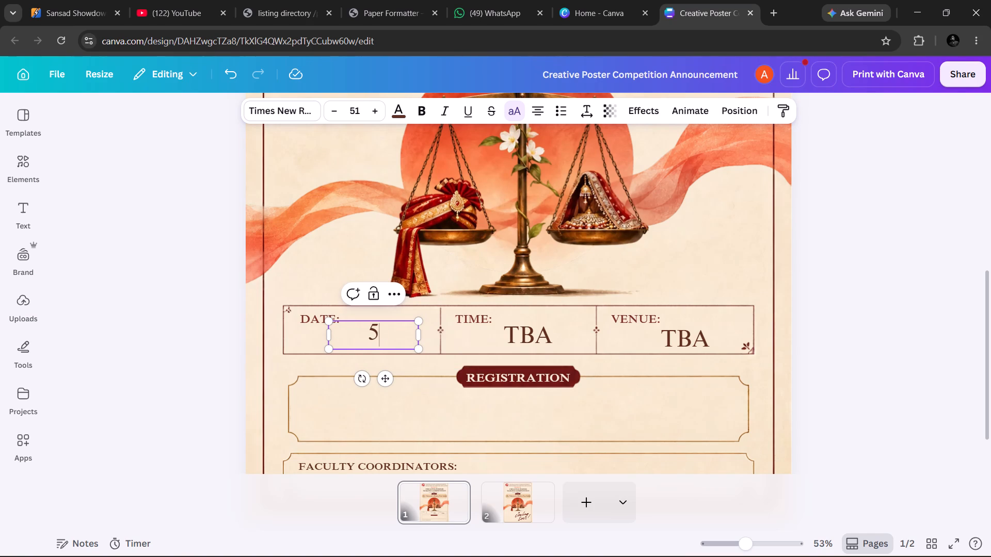
key(BackSpace)
key(4)
text(th)
key(space)
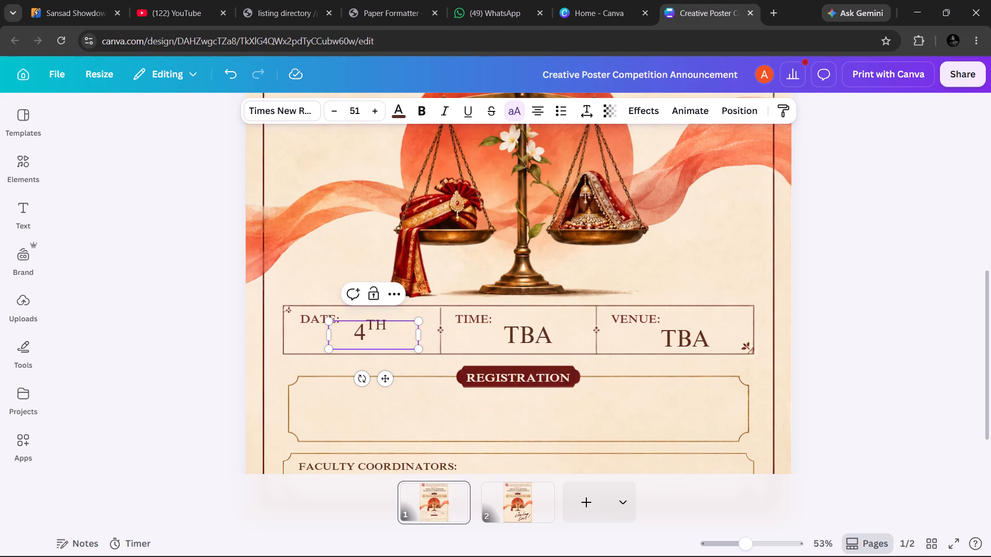
text(ni\)
key(BackSpace)
key(BackSpace)
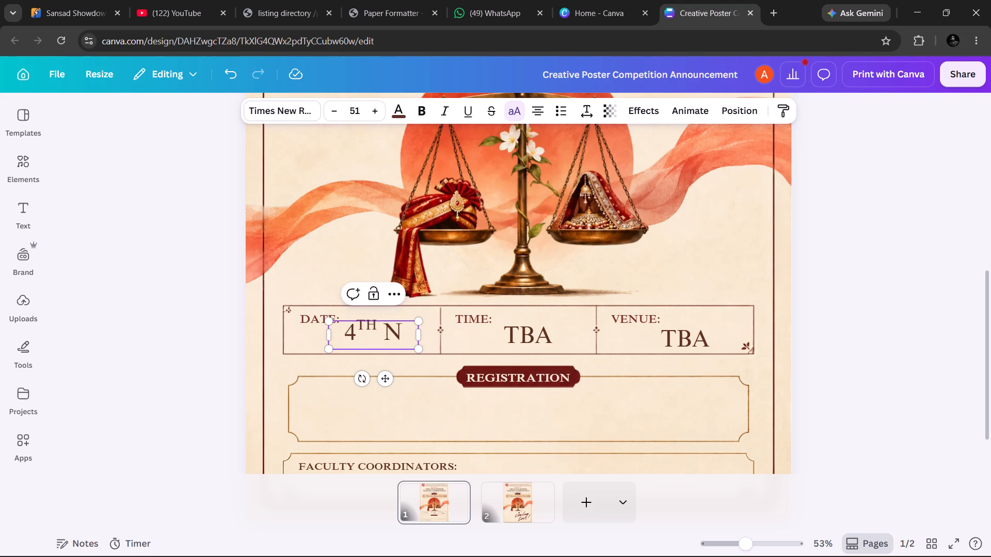
text(ob)
key(BackSpace)
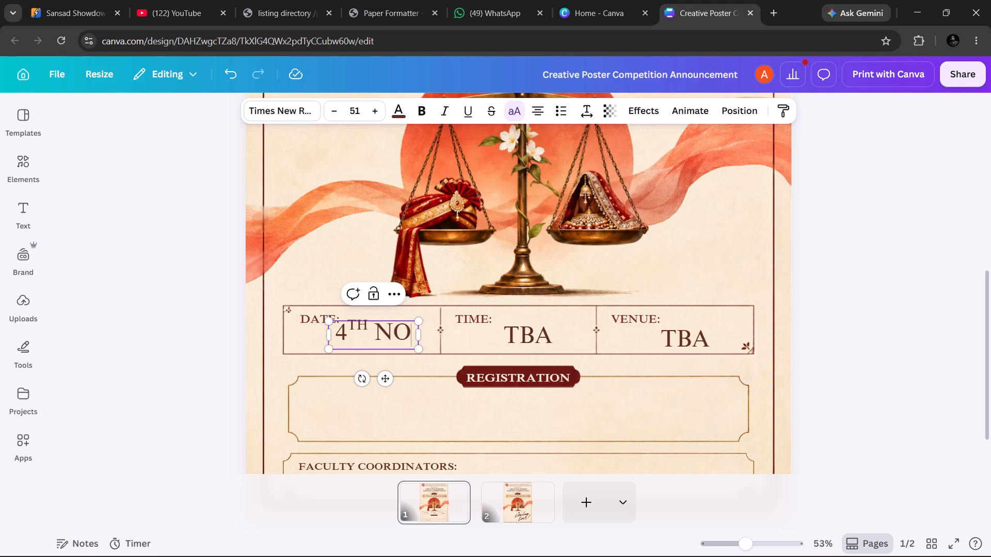
text(v)
key(space)
text(2026)
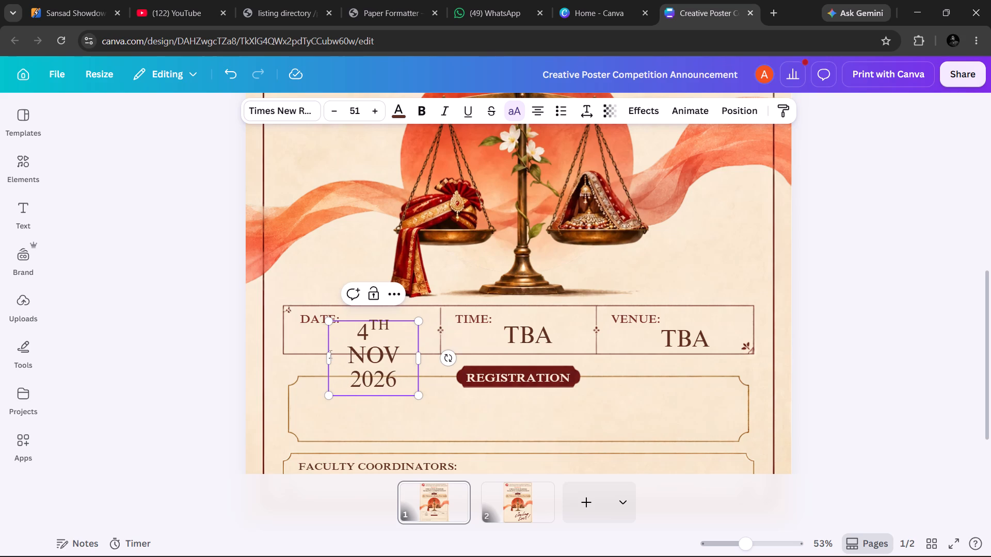
Widen the date text box so the date fits on one line and reduce its font size to 41.
drag(325, 356, 244, 347)
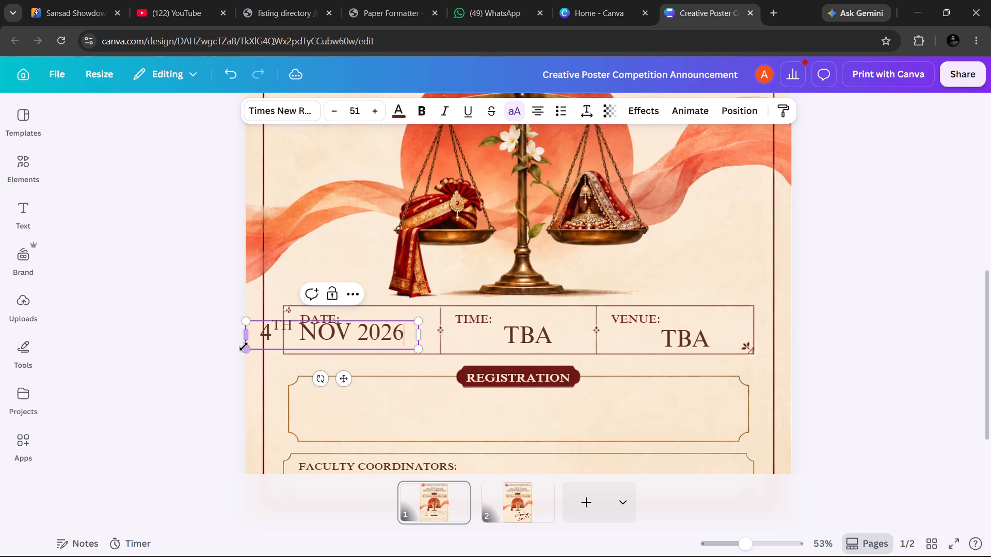
triple_click(338, 116)
triple_click(338, 116)
triple_click(338, 116)
click(338, 116)
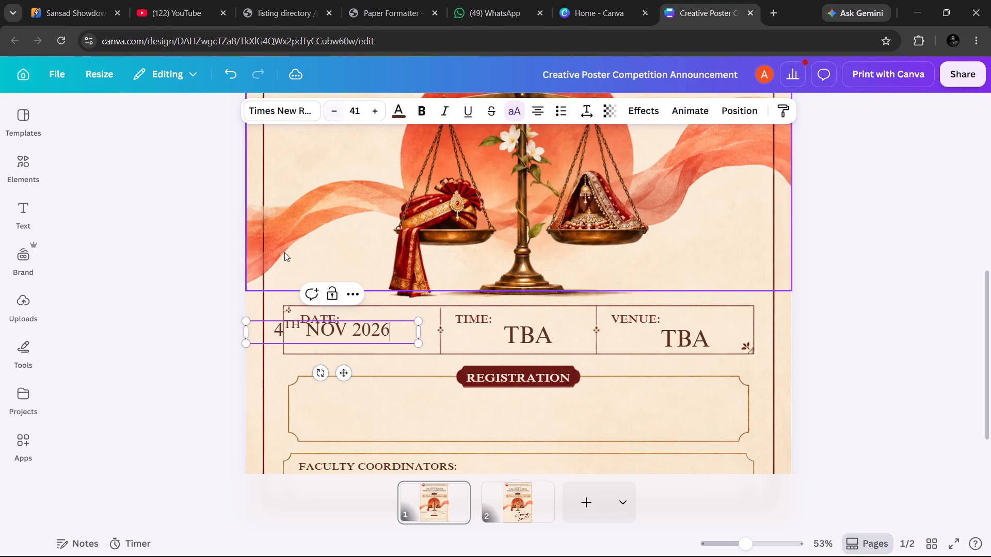
click(220, 334)
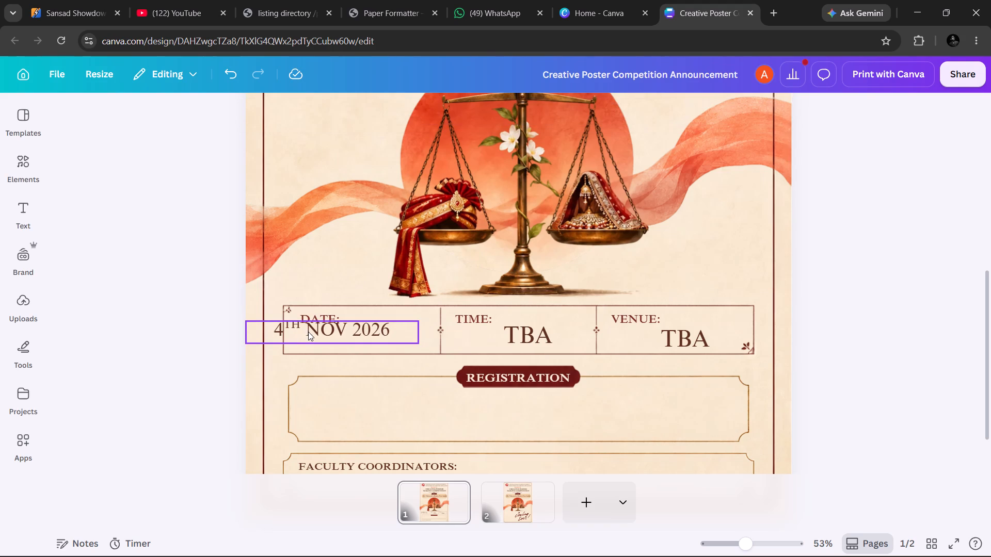
Move the date text inside the DATE cell below its label and reduce its font size to 36.
drag(308, 332, 332, 339)
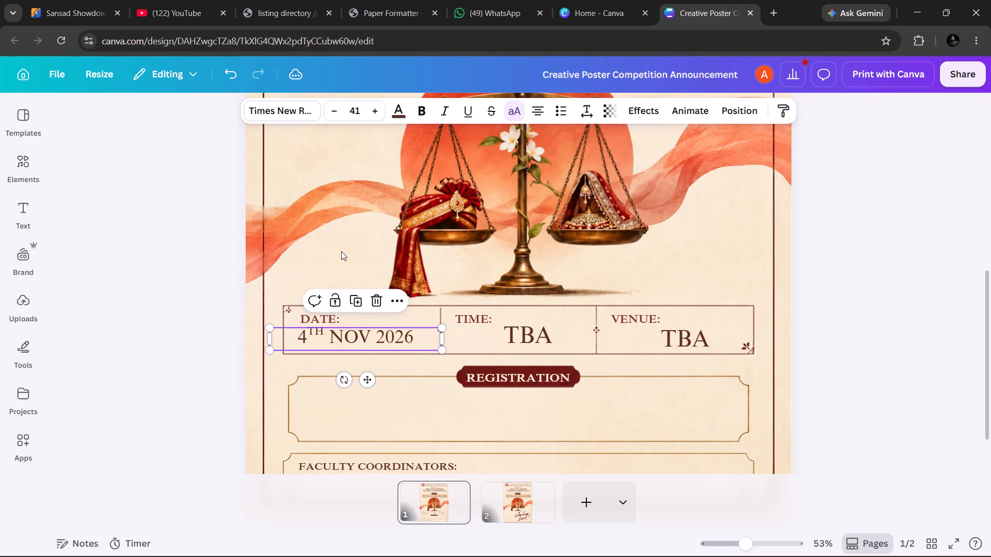
triple_click(338, 114)
double_click(338, 114)
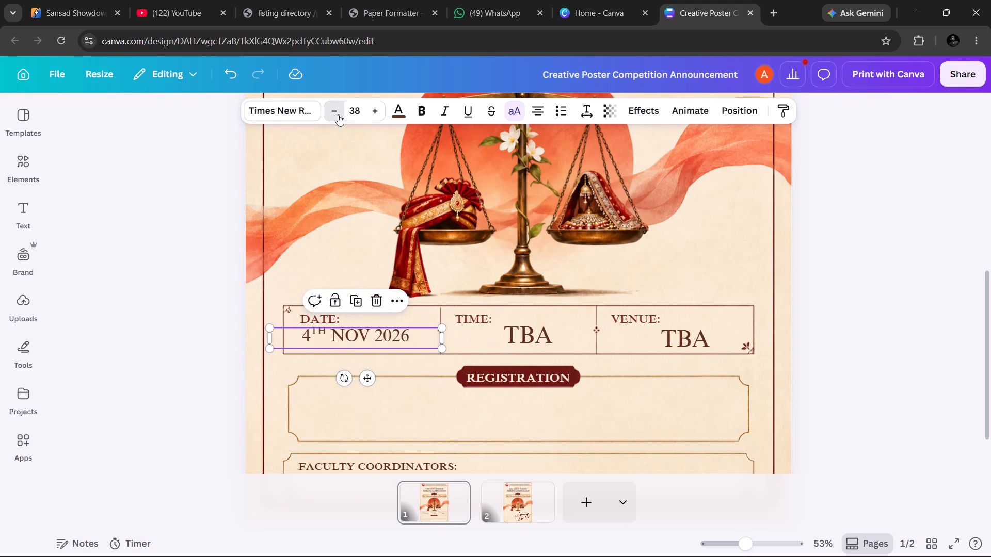
click(165, 263)
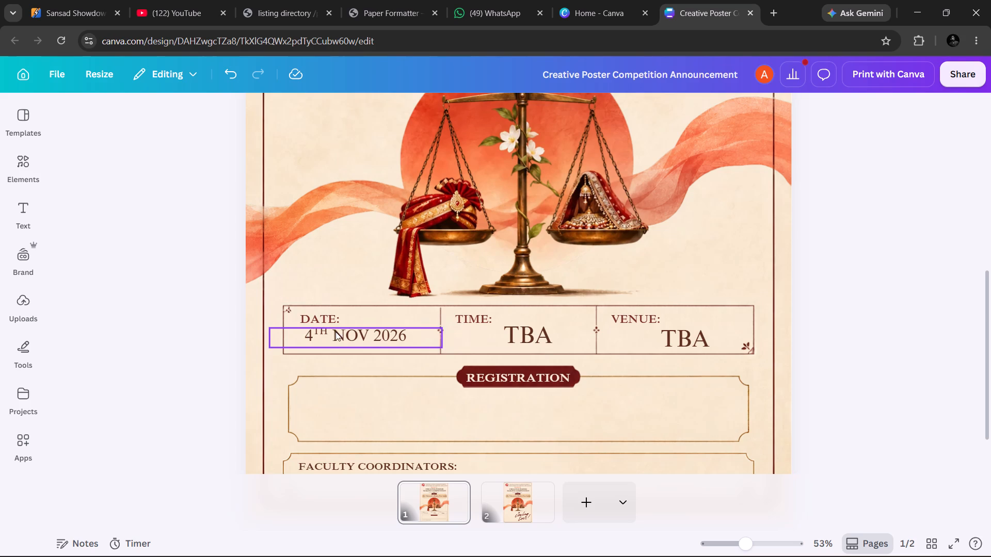
click(337, 331)
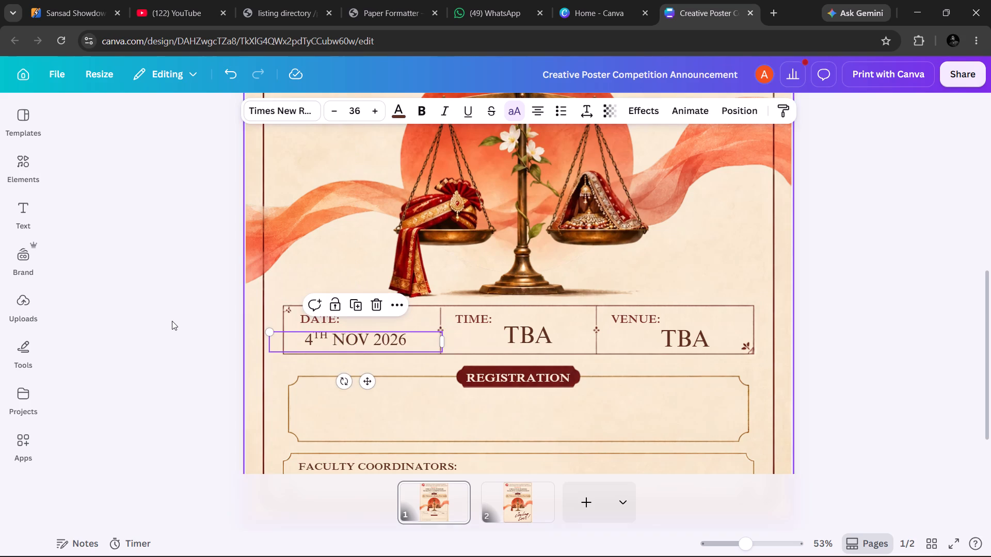
click(172, 321)
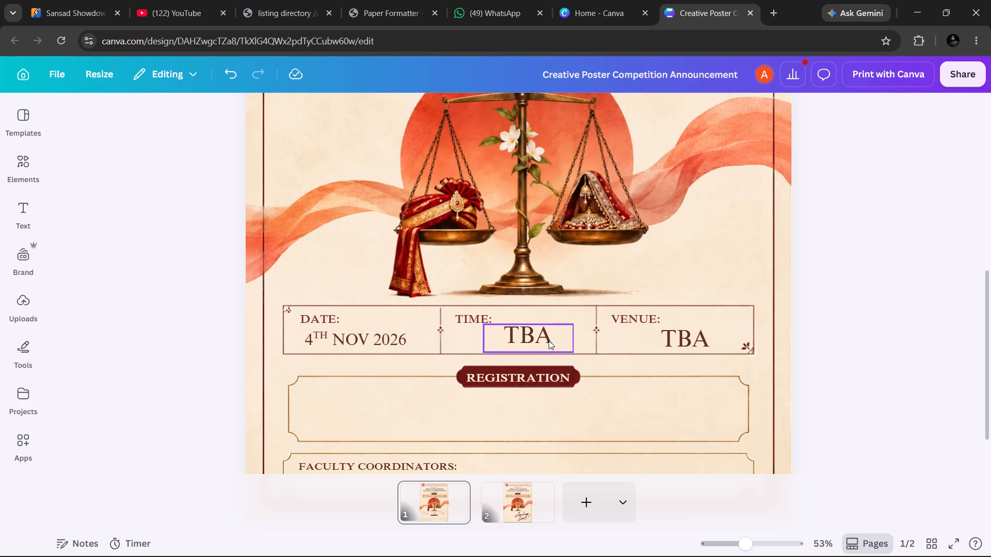
Replace the TBA placeholder under TIME with "1 PM".
click(549, 340)
click(549, 340)
key(BackSpace)
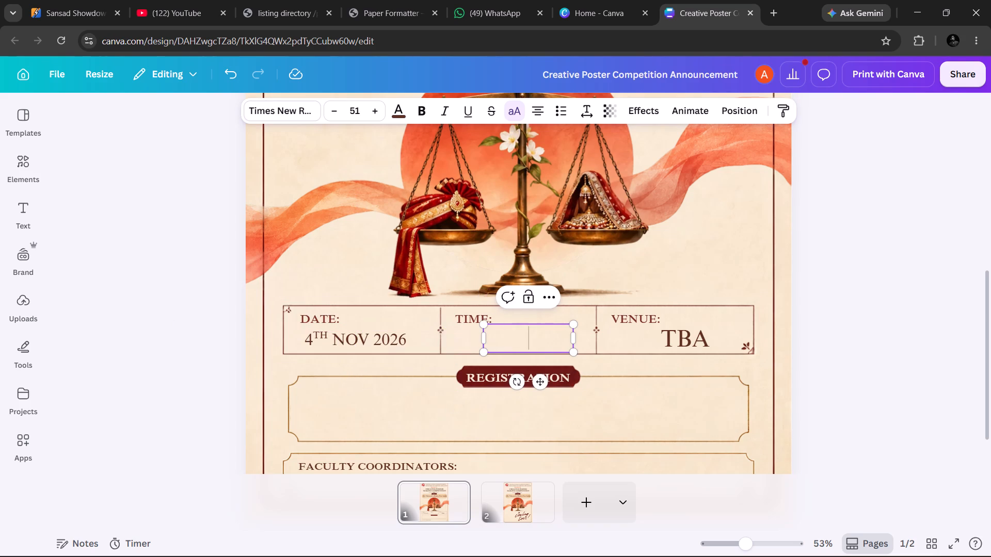
text(1)
key(space)
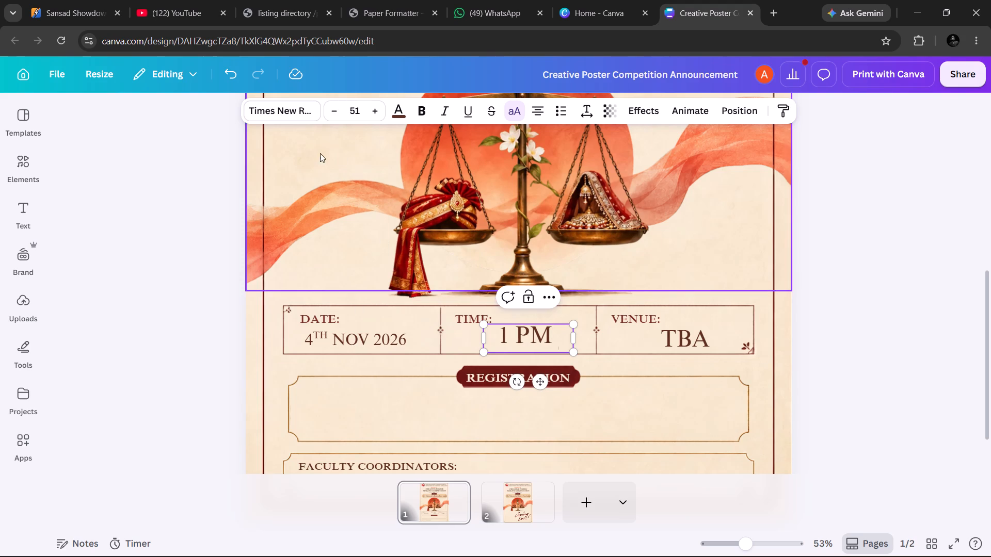
click(136, 359)
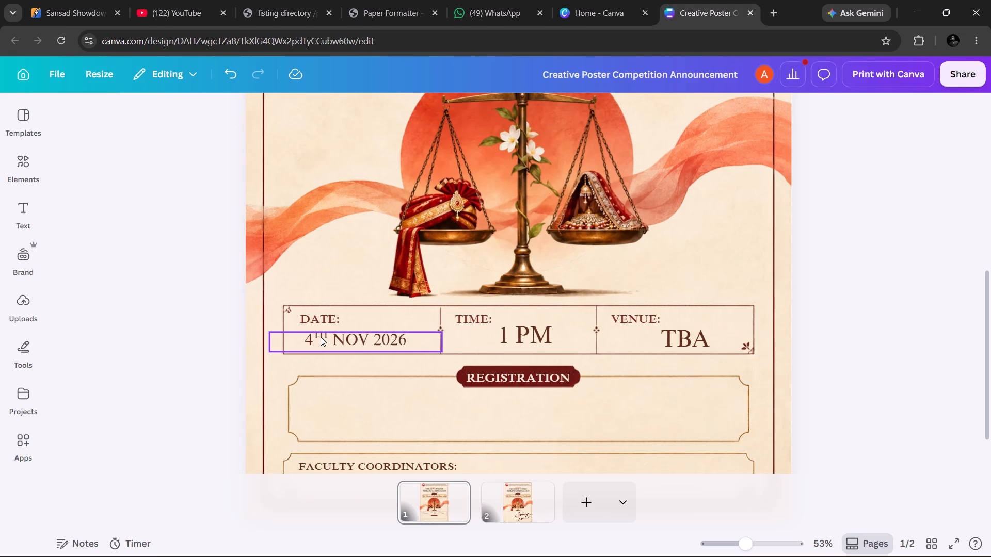
Shift the date text slightly upward within the DATE cell.
click(321, 337)
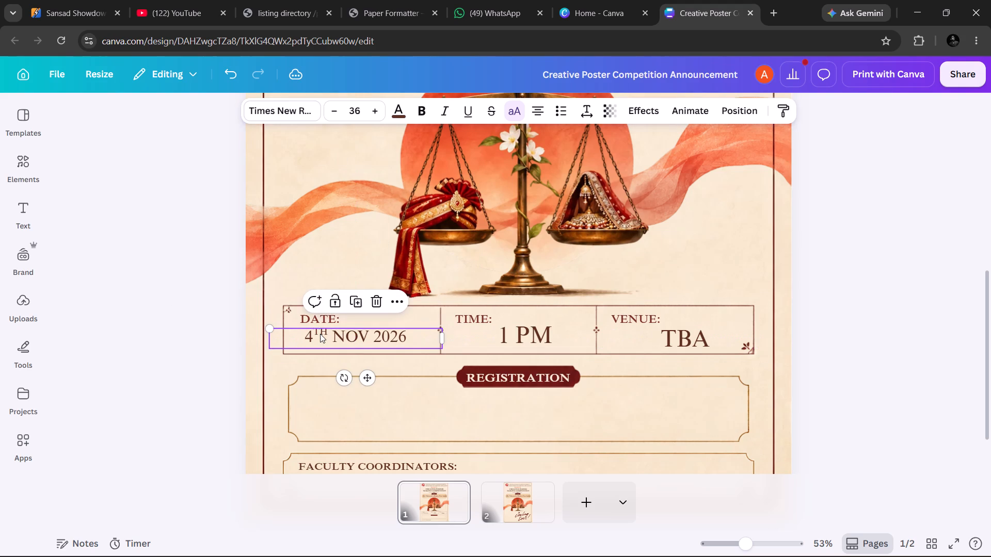
click(205, 325)
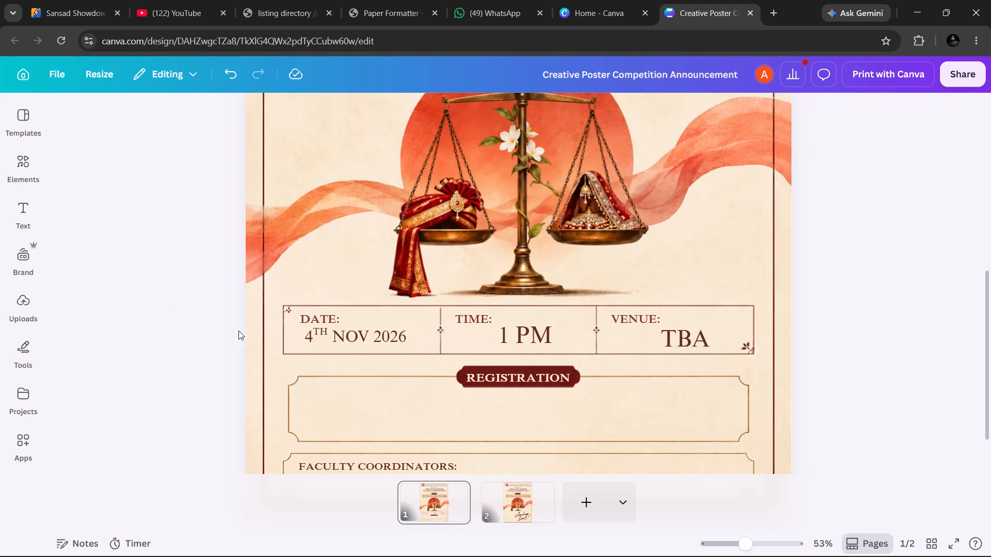
Replace the TBA placeholder under VENUE with "SEMINAR HALL".
double_click(664, 345)
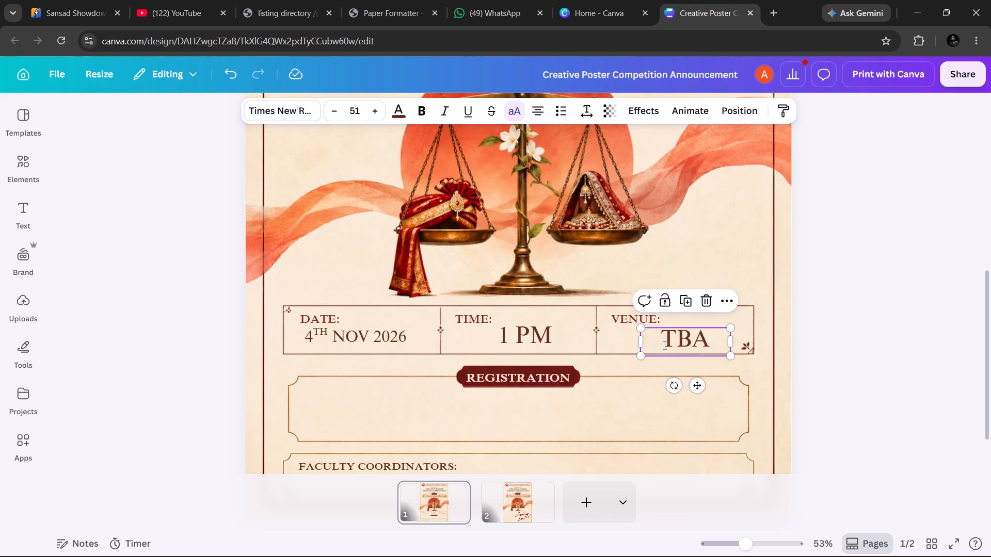
key(BackSpace)
text(SEMINAR)
key(space)
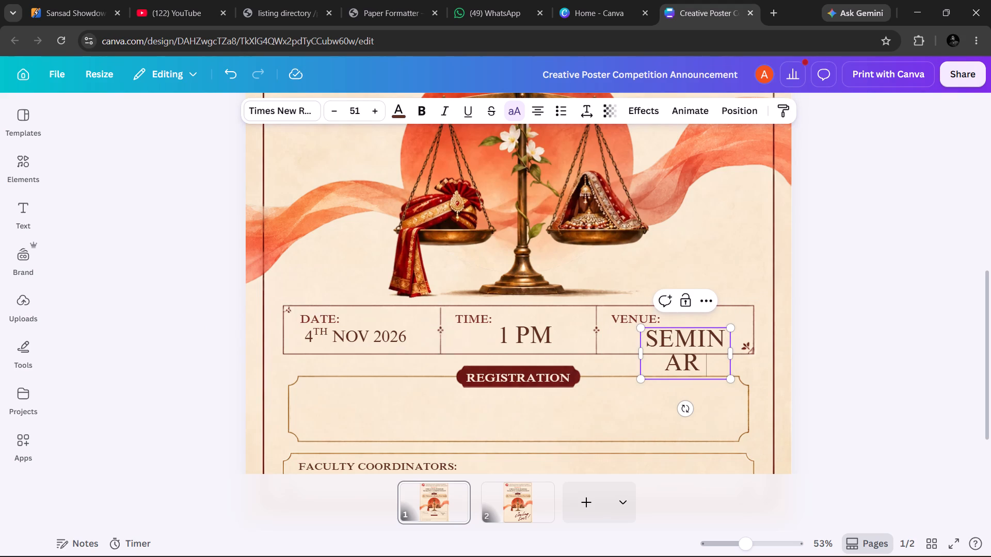
text(HALL)
key(space)
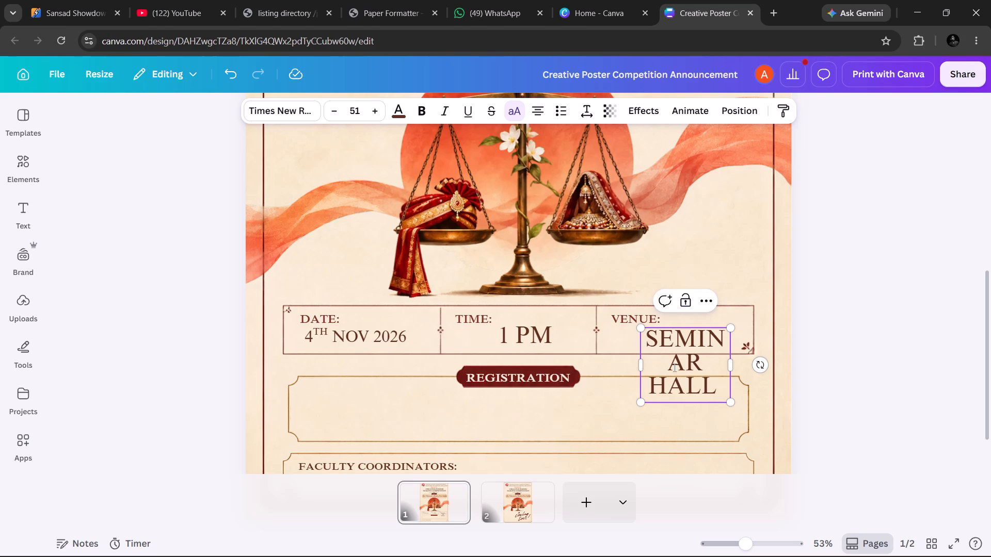
Reduce the venue text's font size to 38 and widen its text box so SEMINAR HALL fits on one line.
triple_click(327, 108)
triple_click(327, 108)
click(327, 108)
triple_click(327, 108)
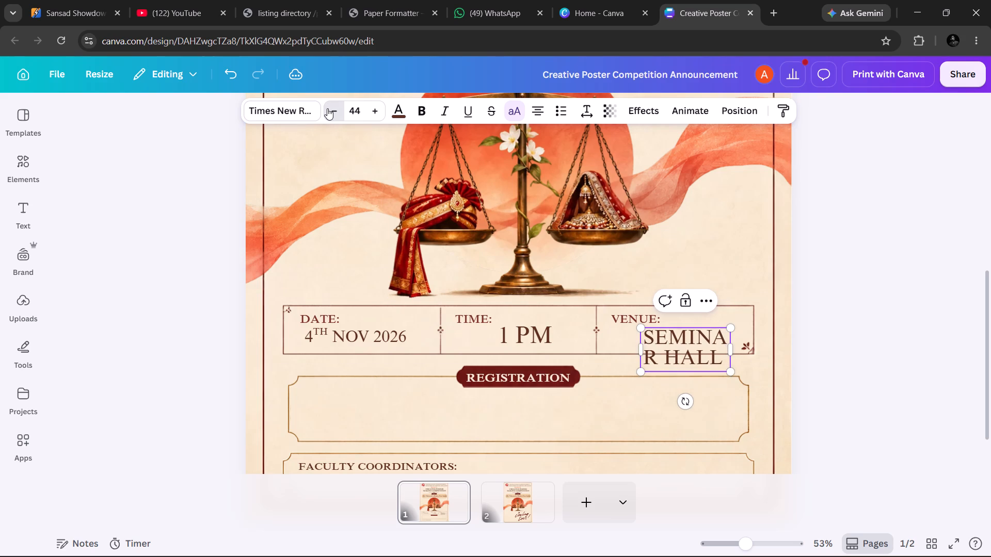
triple_click(327, 108)
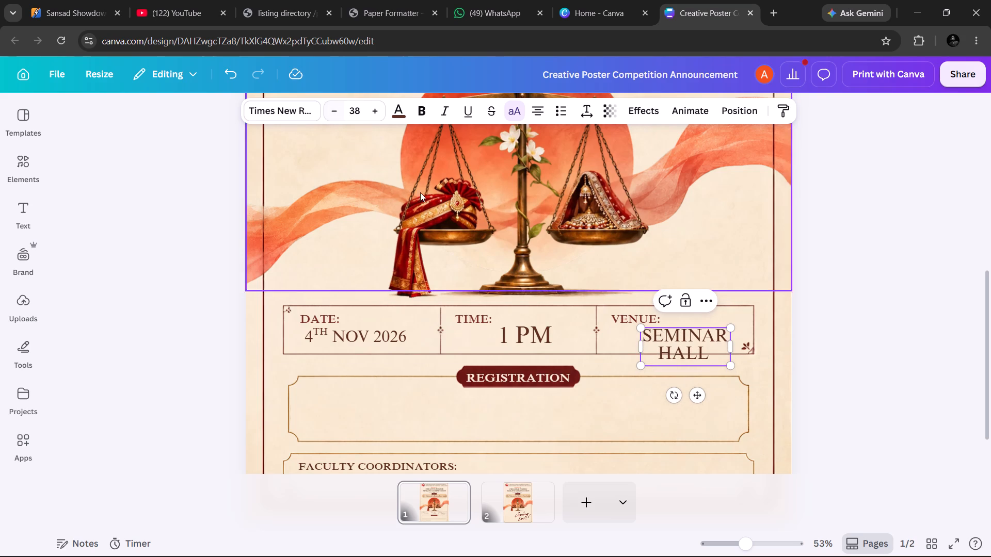
drag(639, 348, 569, 339)
click(842, 343)
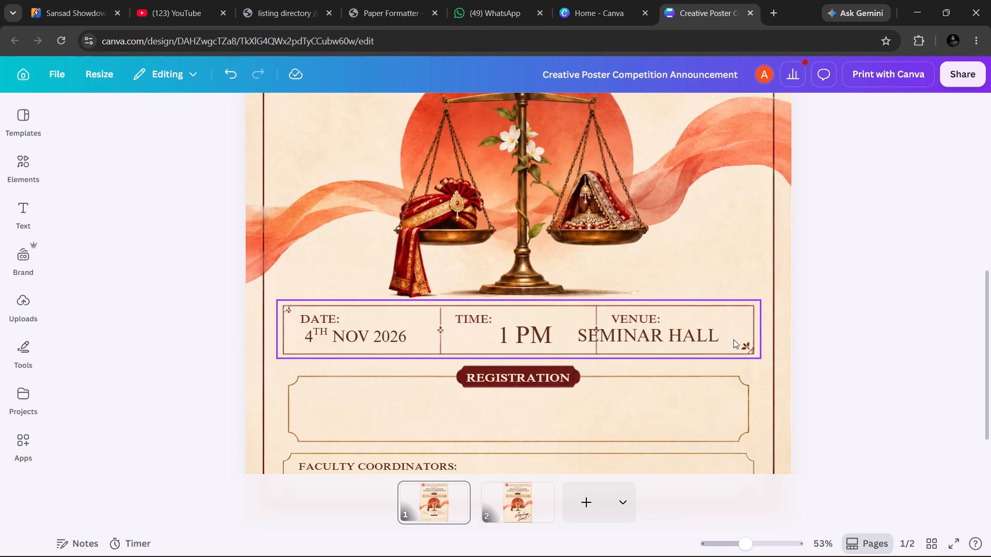
click(860, 349)
Move the venue text inside the VENUE cell below its label and reduce its font size to 34.
drag(714, 346, 737, 345)
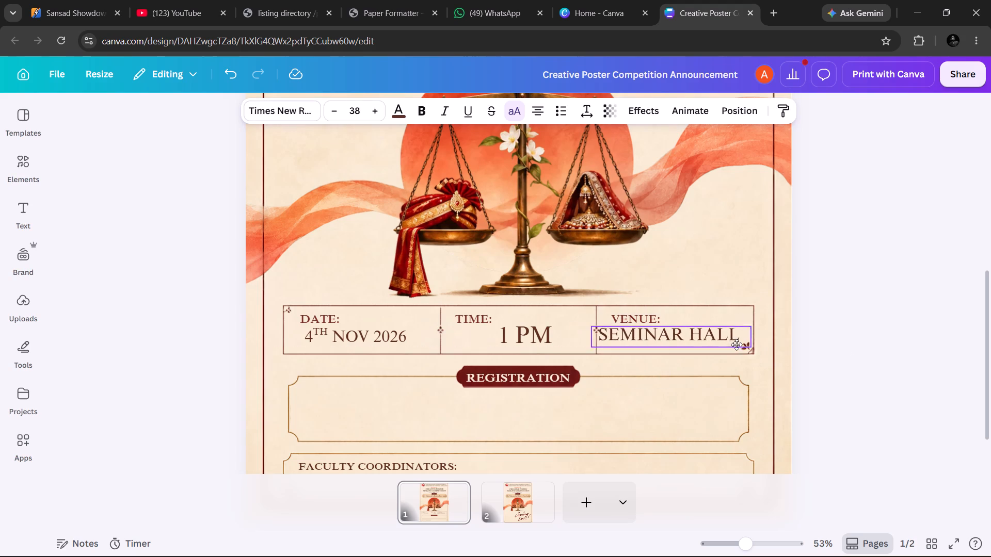
drag(737, 345, 739, 345)
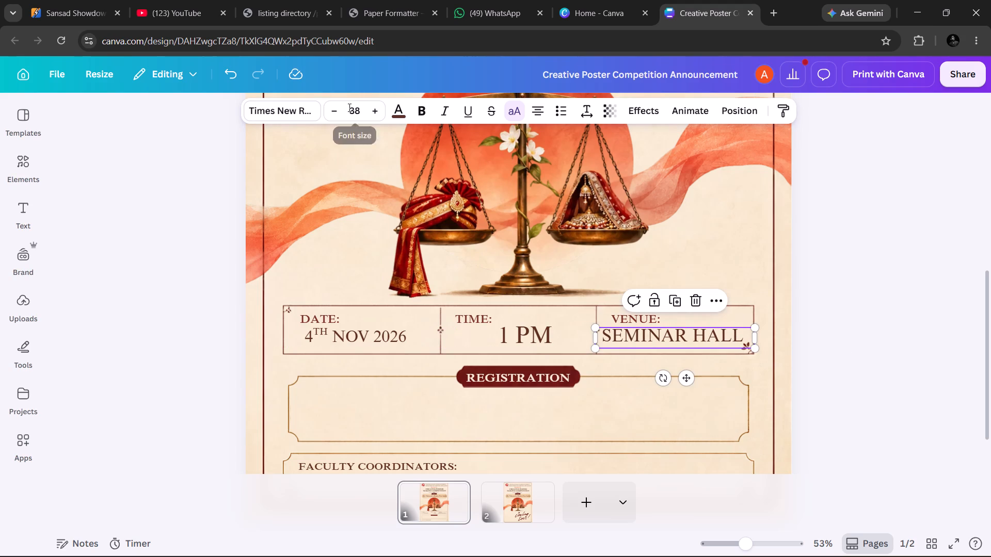
triple_click(341, 111)
click(341, 111)
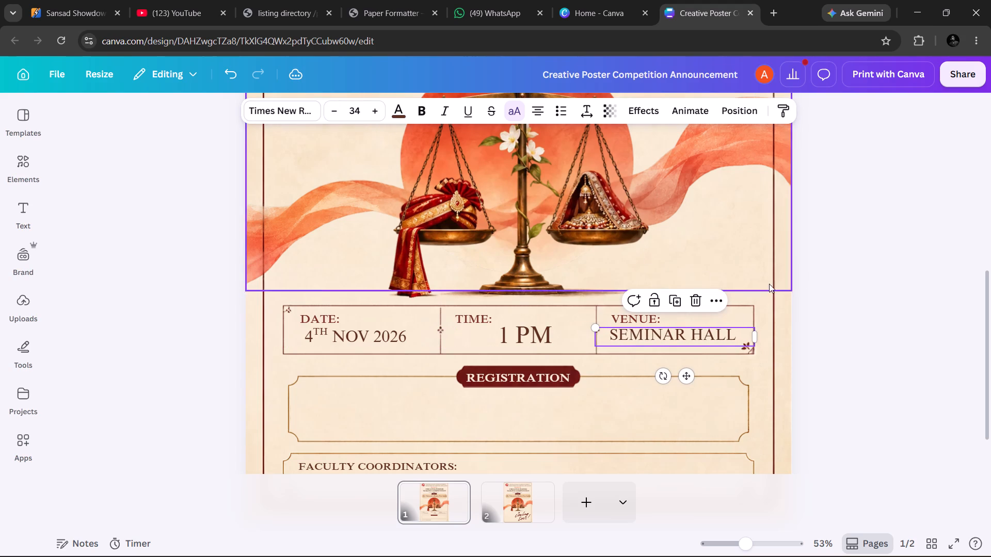
click(810, 275)
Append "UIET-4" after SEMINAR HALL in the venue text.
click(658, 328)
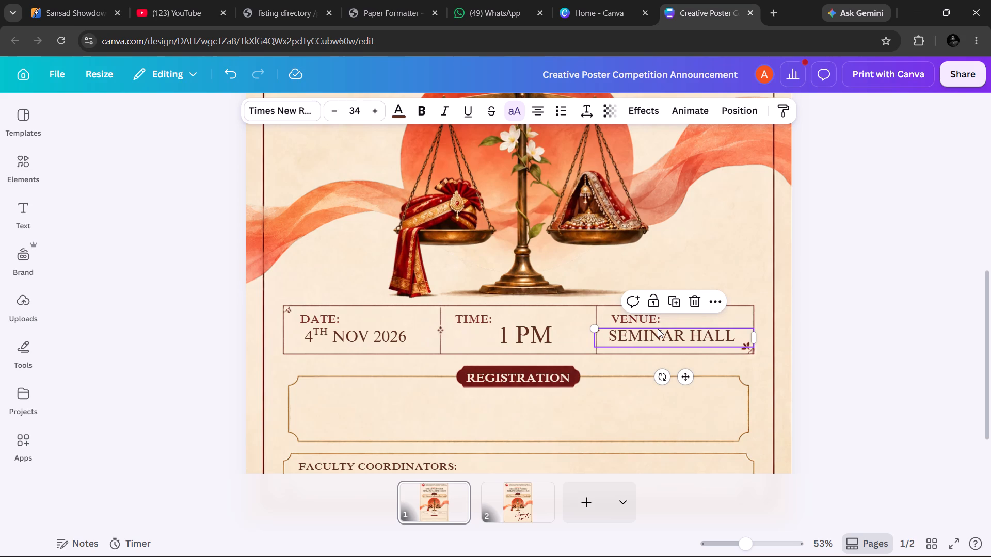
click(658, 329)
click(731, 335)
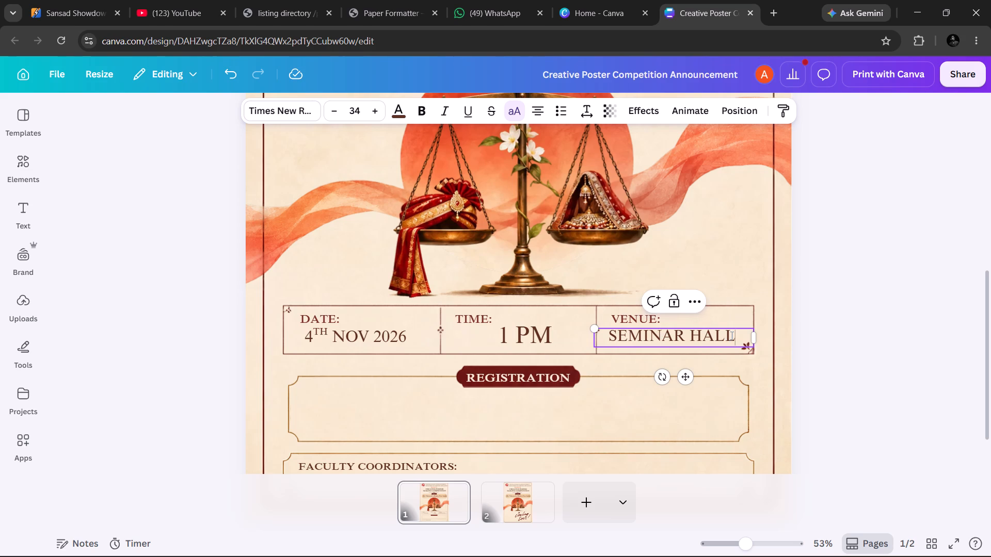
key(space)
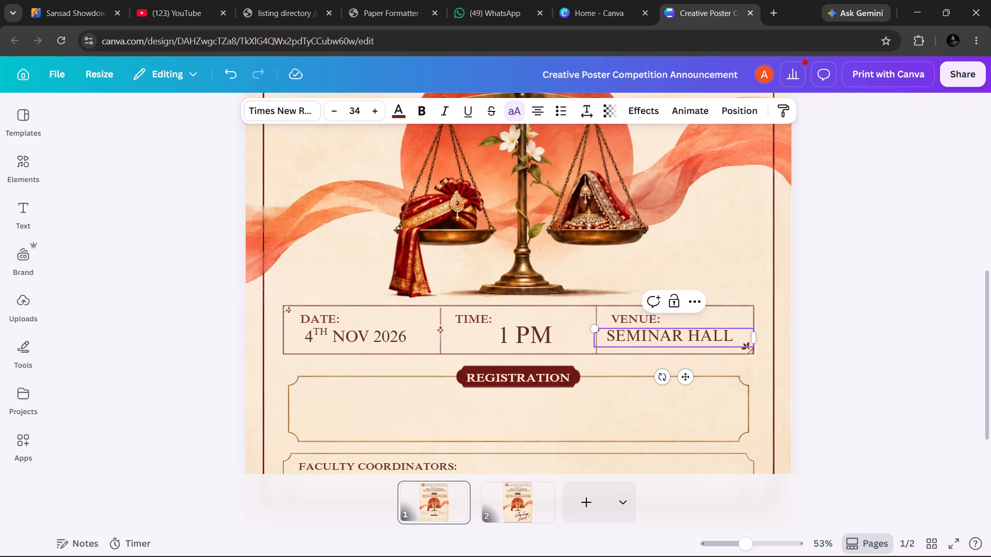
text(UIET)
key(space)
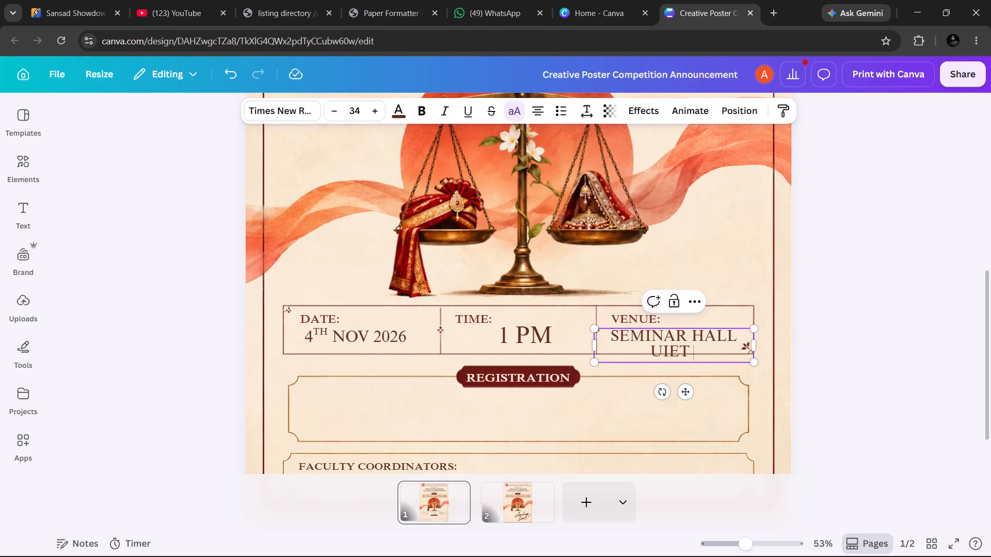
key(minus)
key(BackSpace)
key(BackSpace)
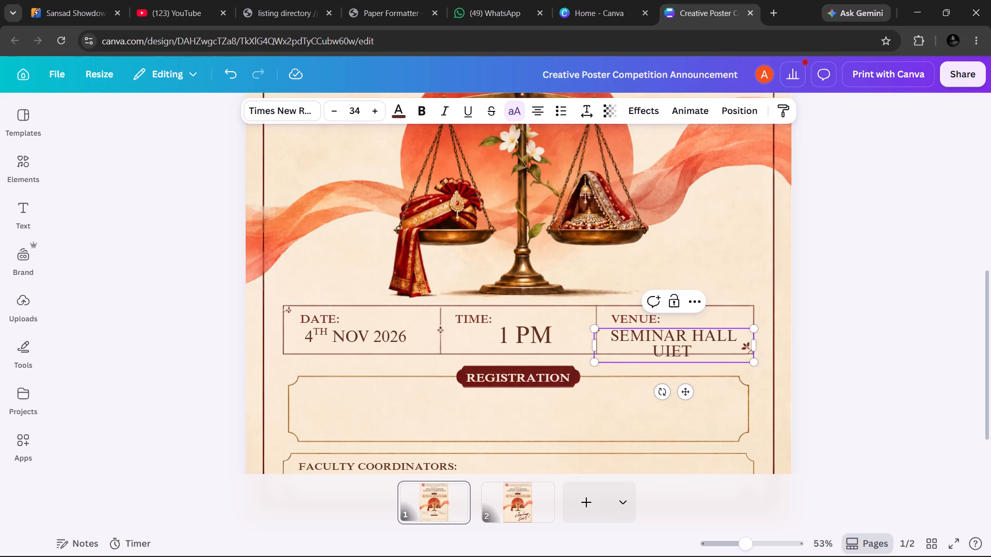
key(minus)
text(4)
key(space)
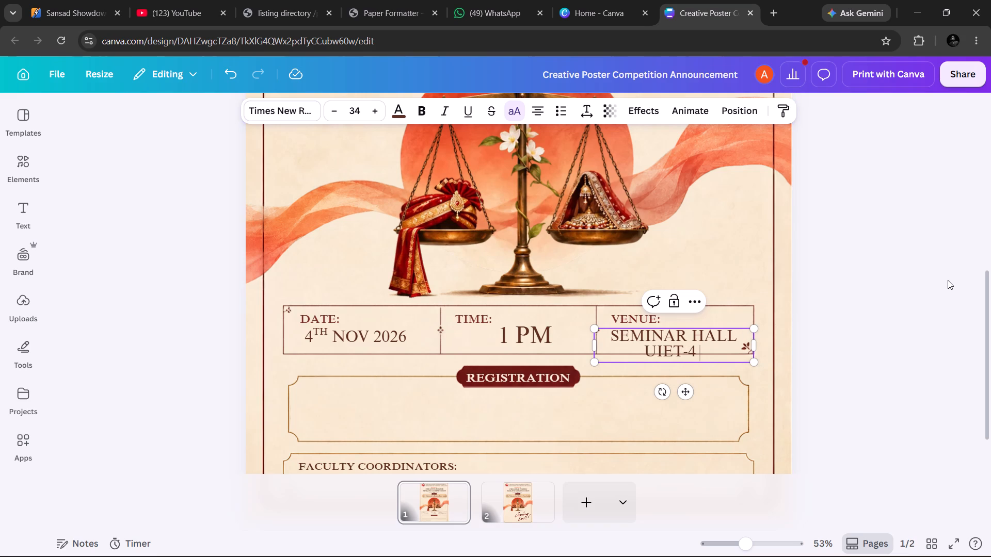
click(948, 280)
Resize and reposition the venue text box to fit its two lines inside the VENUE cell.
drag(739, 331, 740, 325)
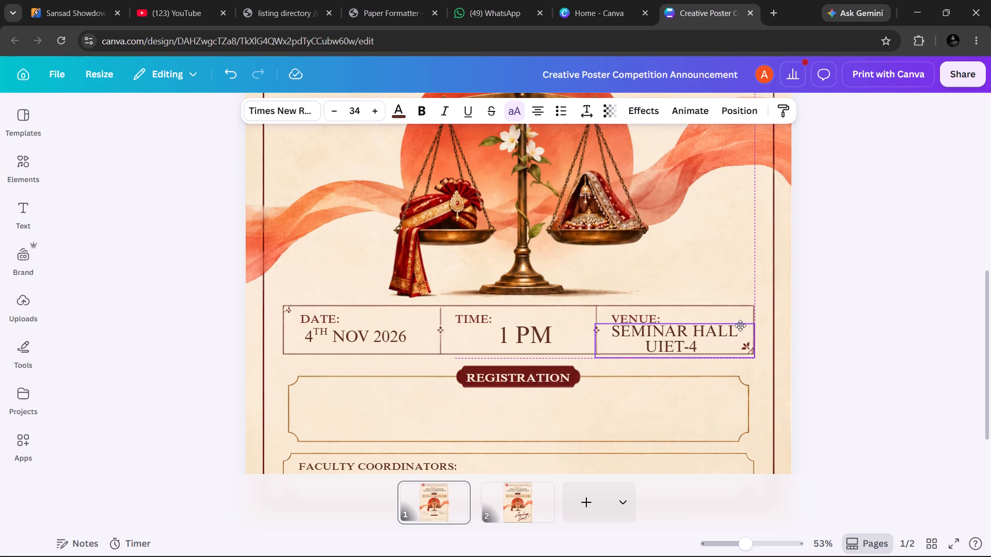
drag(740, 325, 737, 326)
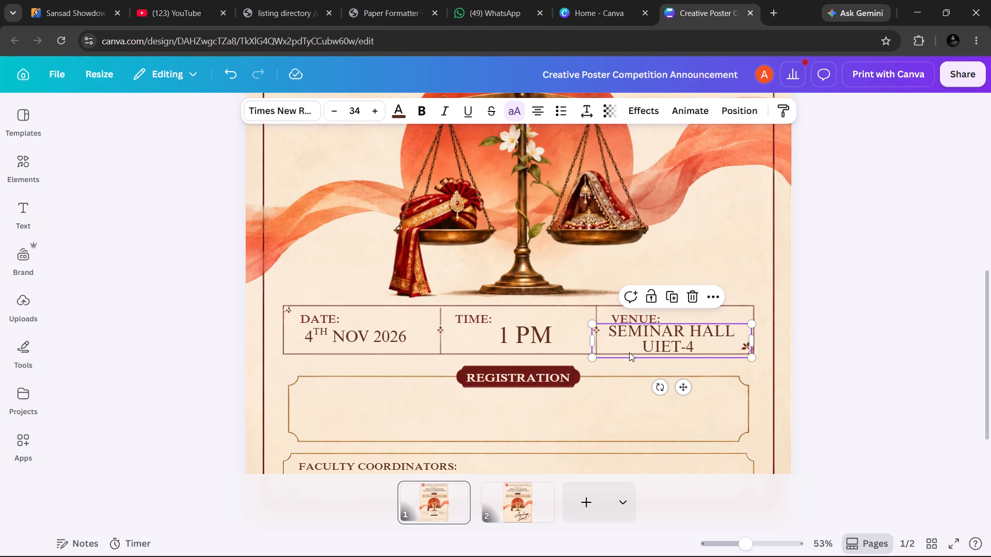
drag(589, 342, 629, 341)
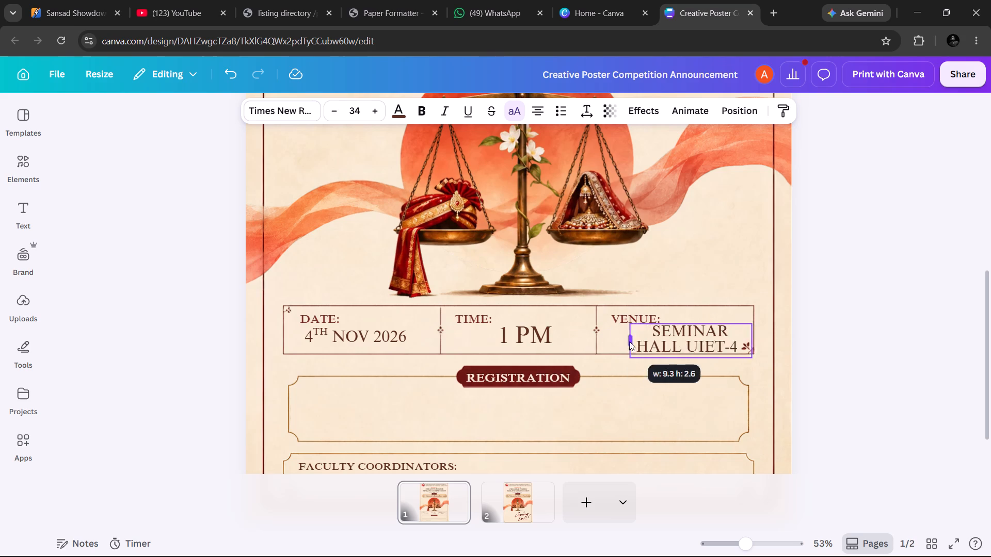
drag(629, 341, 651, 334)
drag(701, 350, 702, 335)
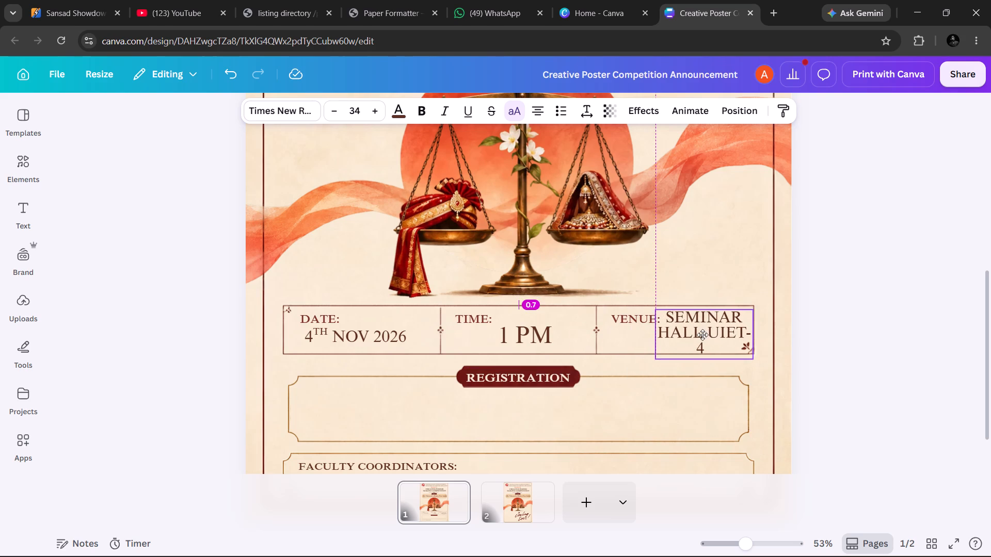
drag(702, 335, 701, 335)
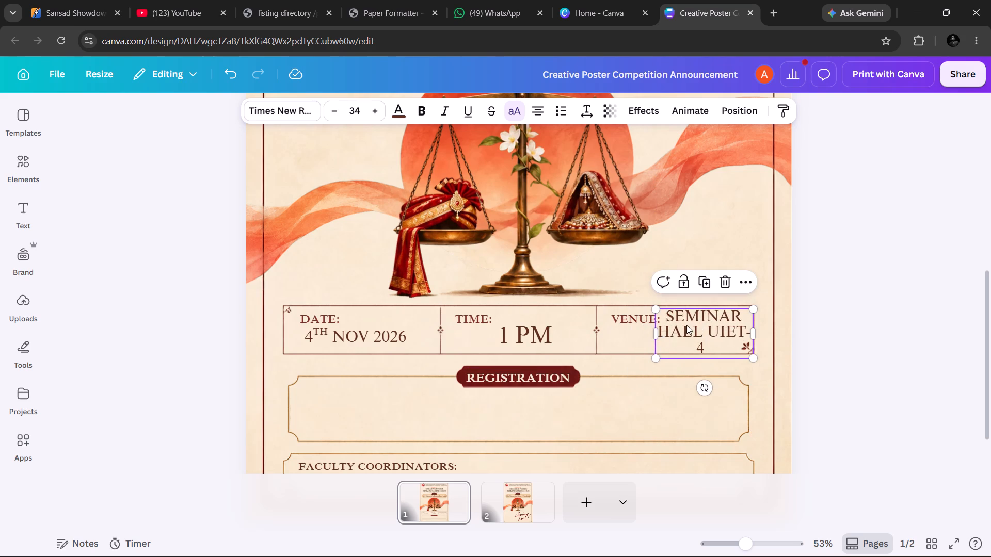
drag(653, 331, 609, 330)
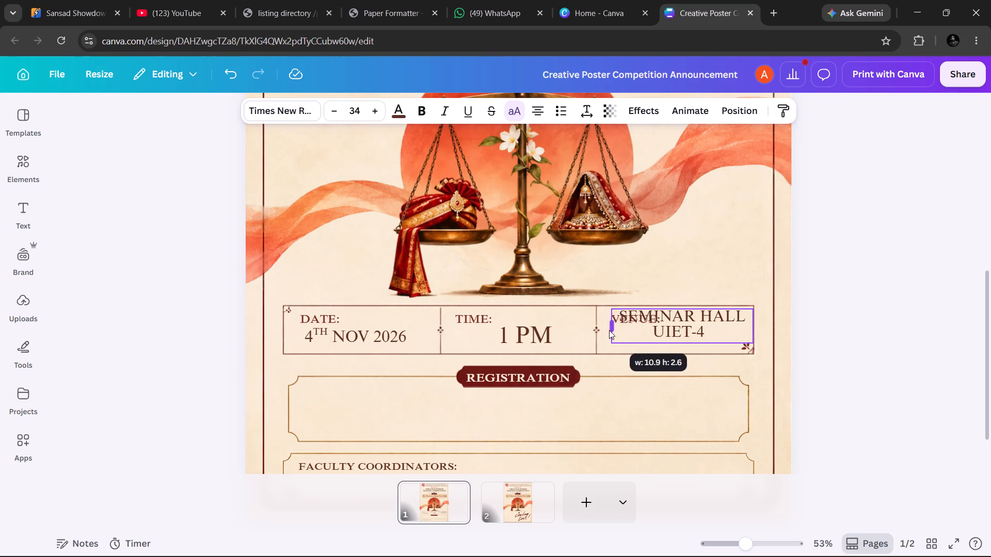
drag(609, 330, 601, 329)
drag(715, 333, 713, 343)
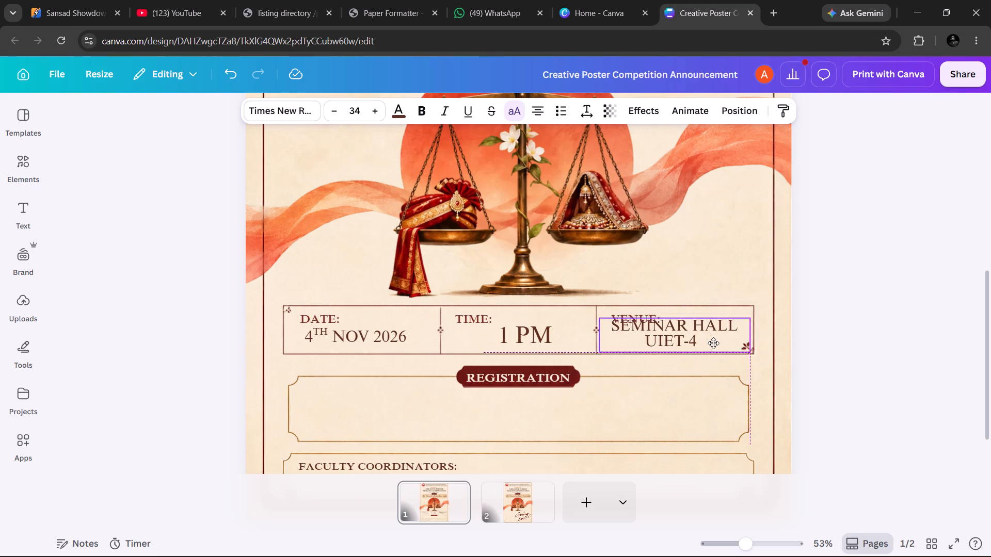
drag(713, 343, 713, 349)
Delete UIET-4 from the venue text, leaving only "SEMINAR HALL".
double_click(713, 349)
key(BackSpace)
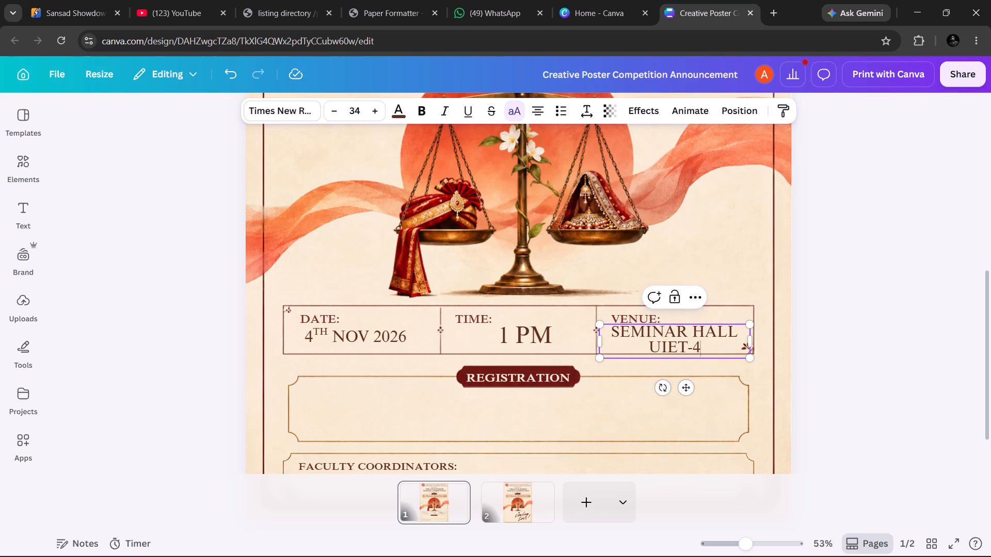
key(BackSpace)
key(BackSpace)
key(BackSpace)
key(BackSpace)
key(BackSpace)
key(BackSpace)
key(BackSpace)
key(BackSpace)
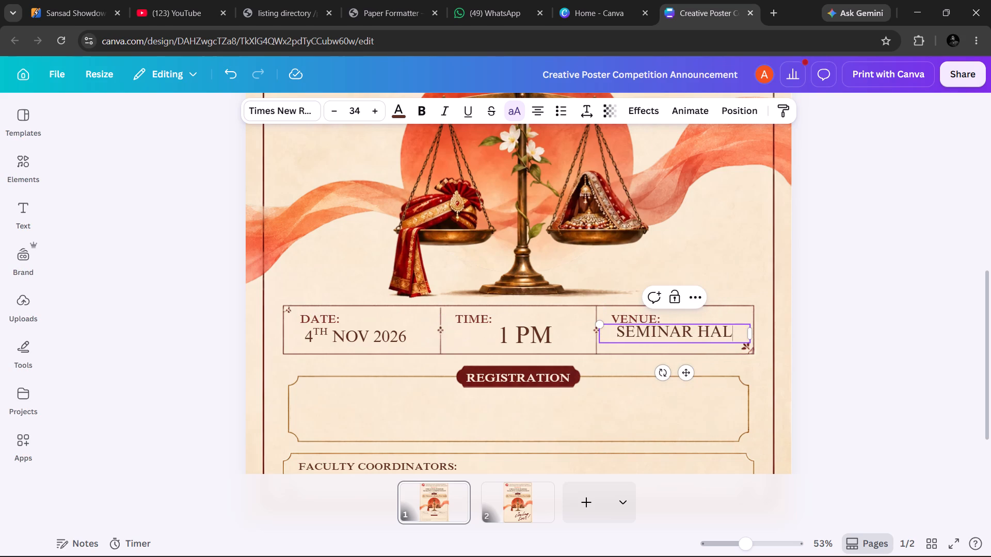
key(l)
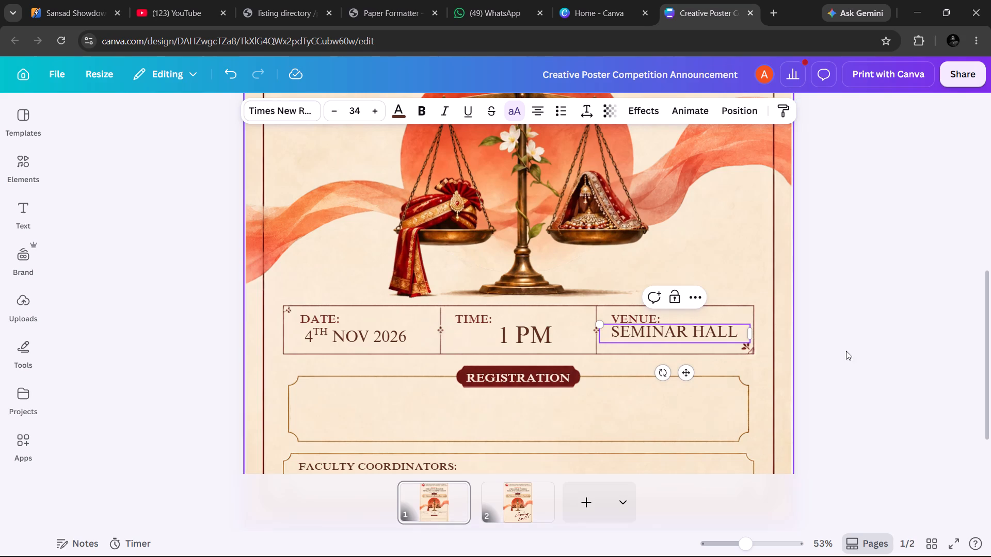
Shift the venue text slightly downward below the VENUE label, level with the date text.
click(842, 333)
drag(725, 327, 723, 332)
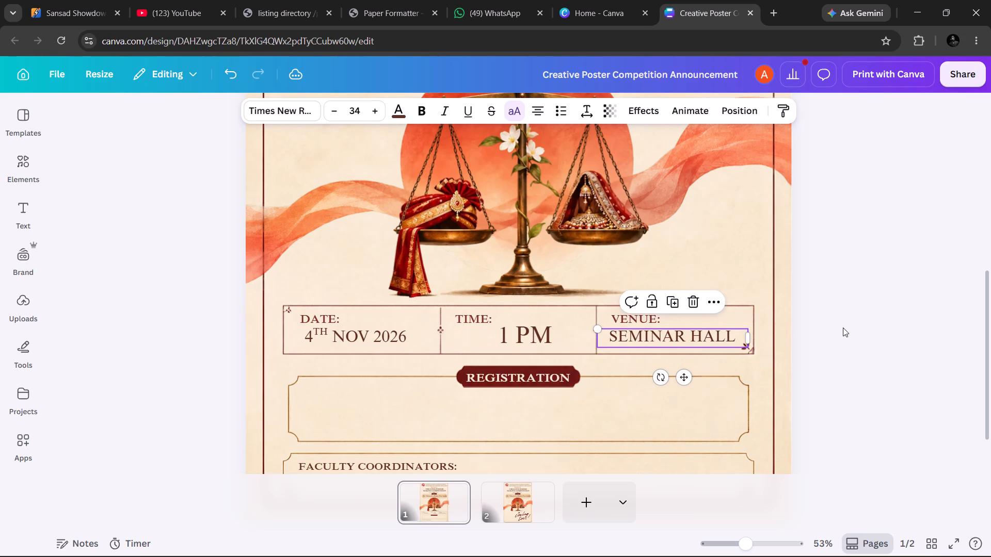
click(843, 327)
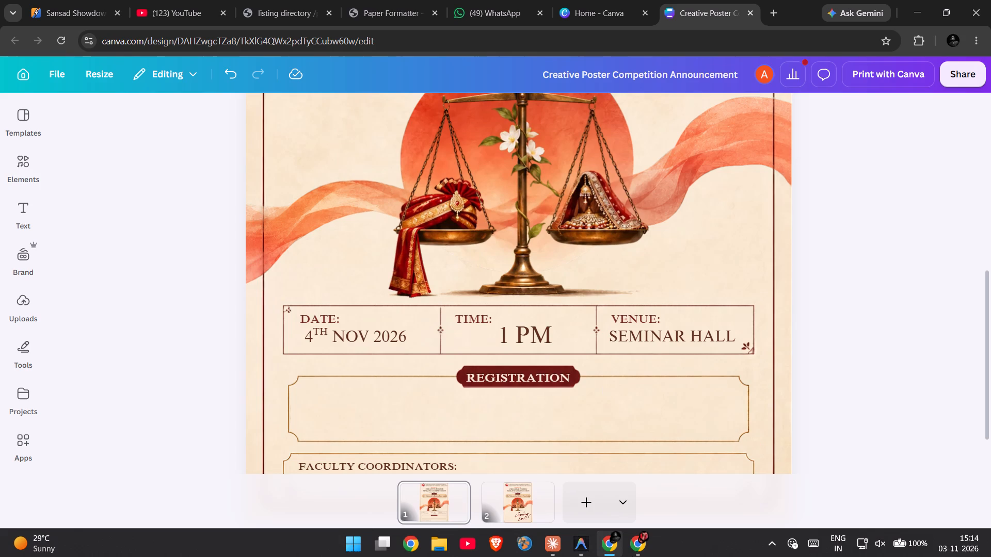
Switch to the Event Registration form in Google Forms and set the final poster upload's maximum file size to 10 MB.
click(640, 548)
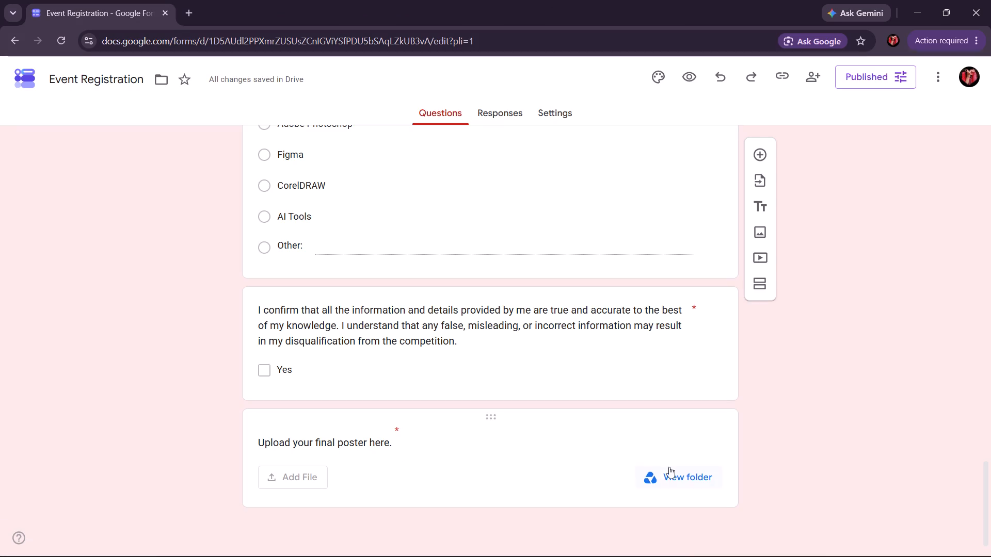
double_click(470, 429)
scroll(470, 429, down, 2)
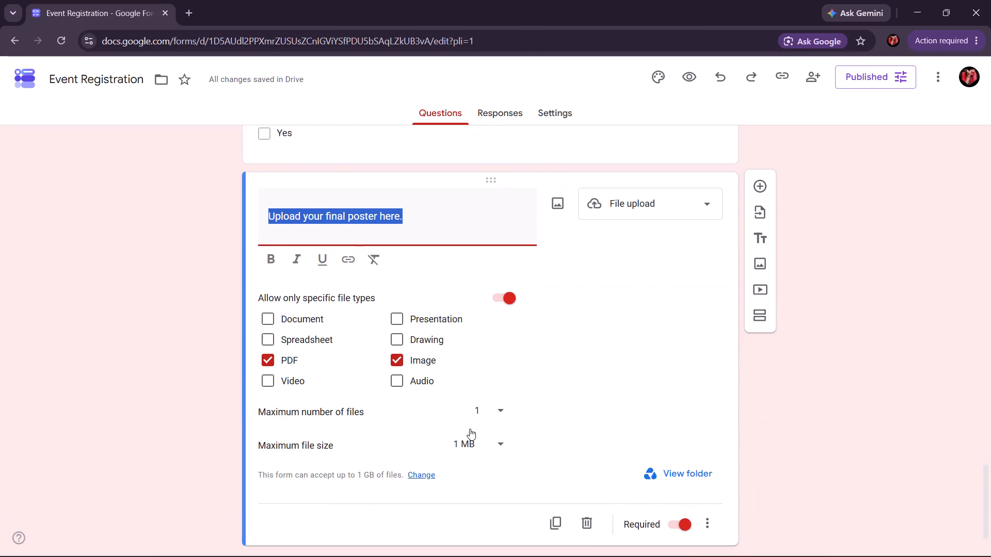
scroll(470, 429, down, 1)
click(495, 441)
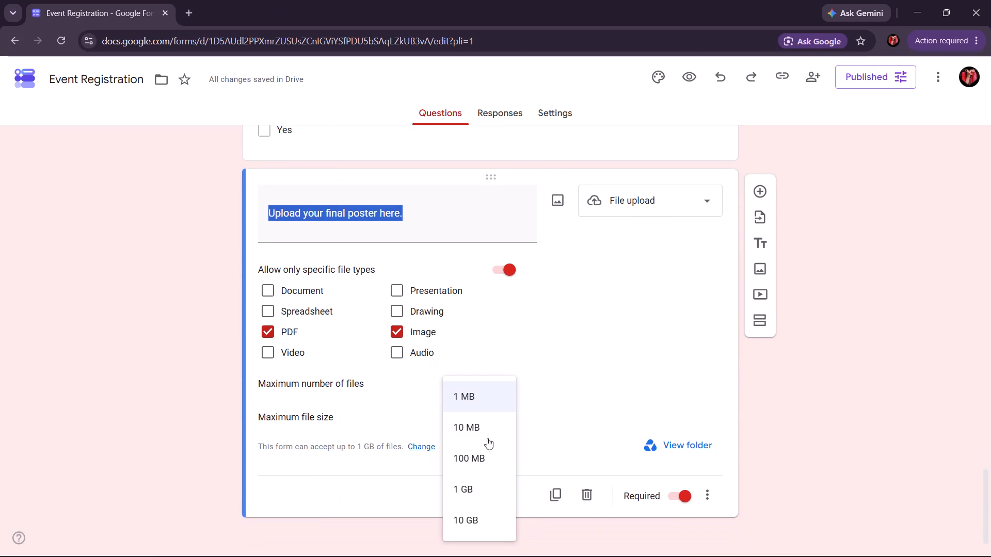
click(482, 429)
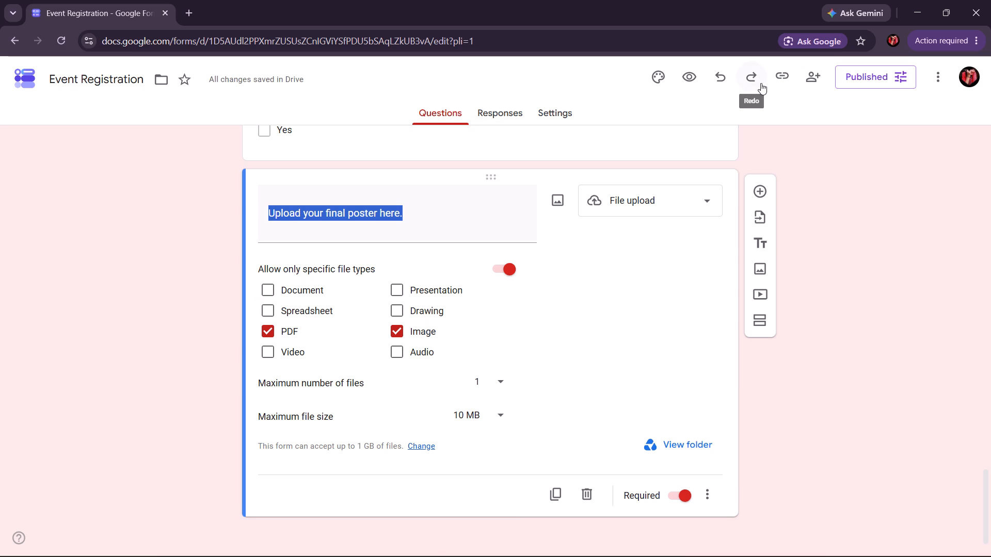
Save the form's published options, accepting responses from anyone with the link.
click(872, 77)
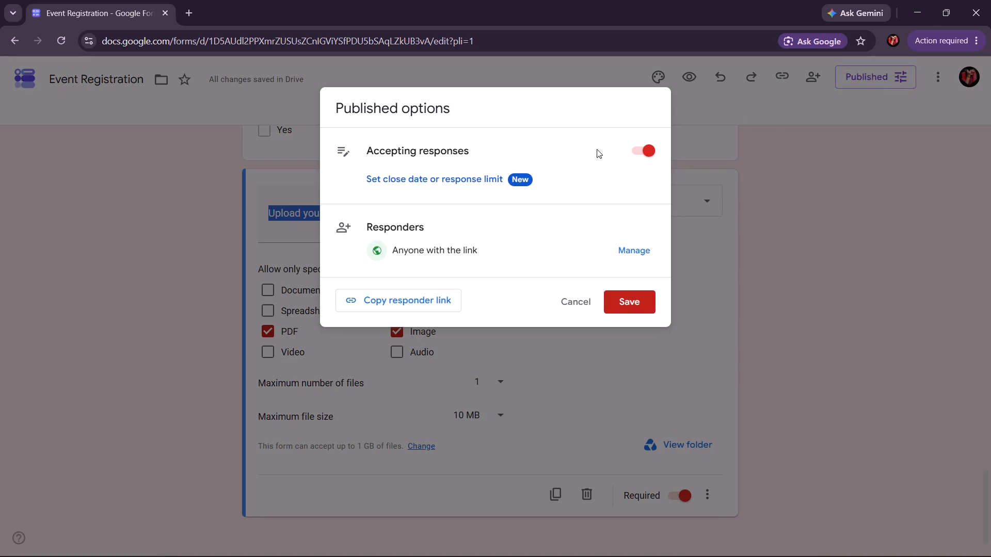
click(568, 245)
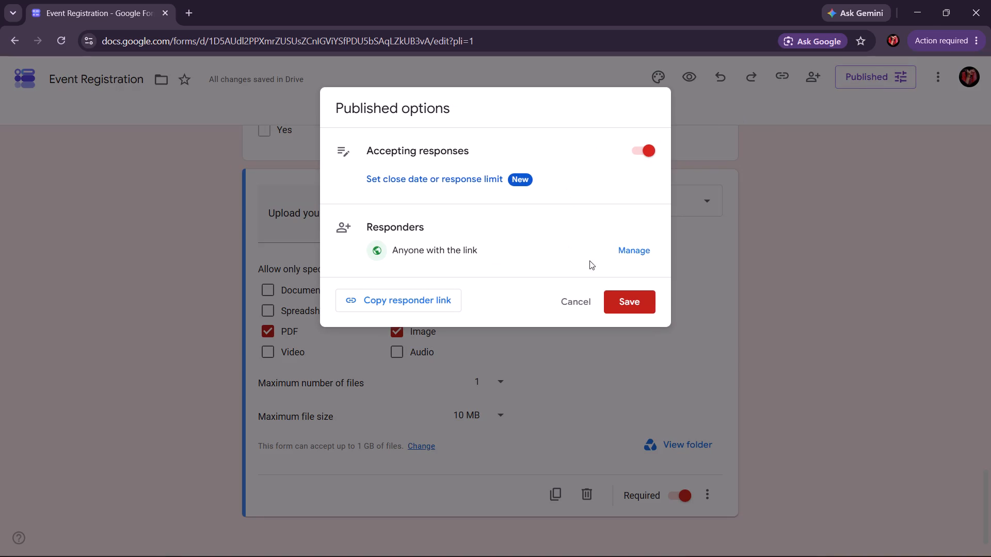
click(630, 304)
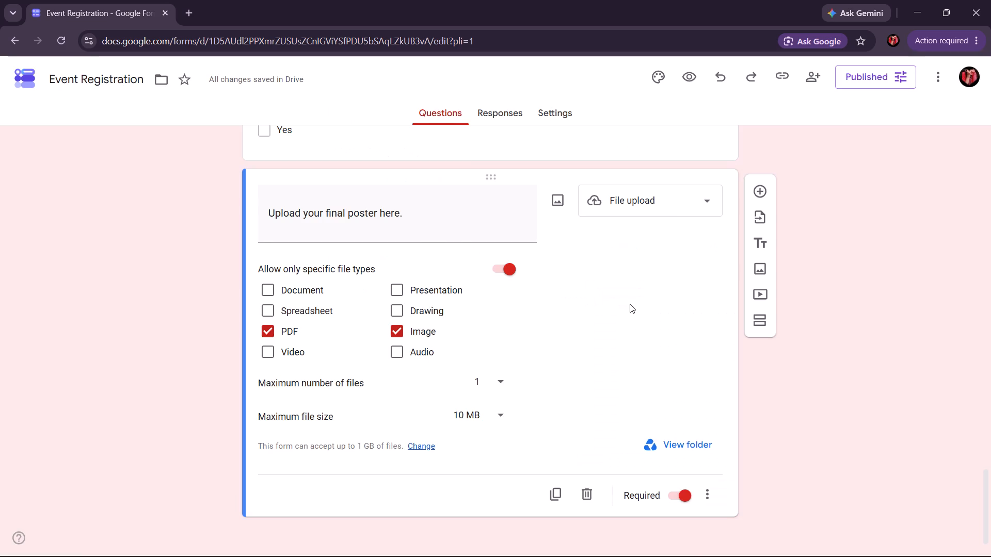
click(824, 282)
Switch to the Canva poster, duplicate the SEMINAR HALL text beside the VENUE label and replace the copy's text with "UIET-4".
click(596, 547)
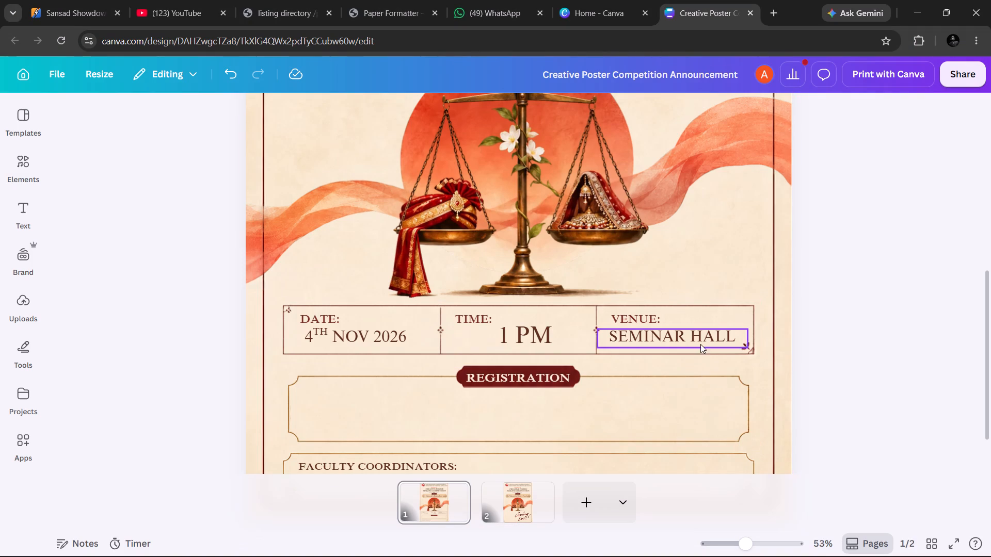
click(695, 343)
click(676, 302)
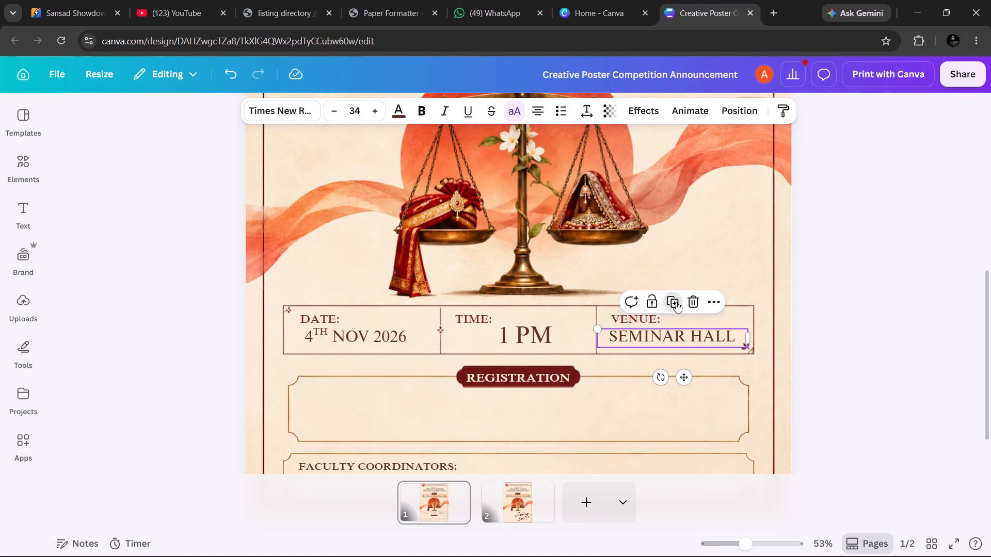
drag(709, 346, 730, 328)
double_click(730, 328)
key(BackSpace)
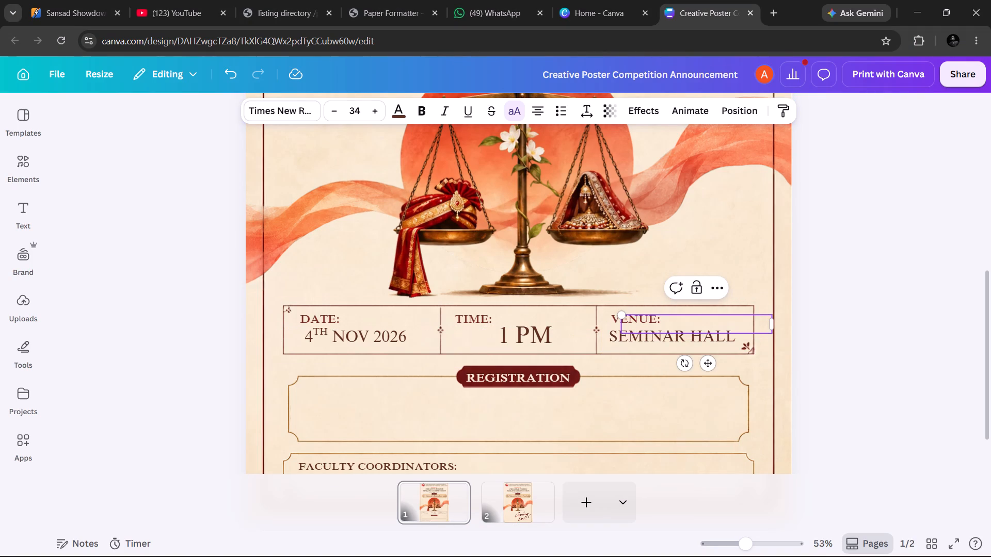
text(UIET)
key(minus)
text(4)
key(space)
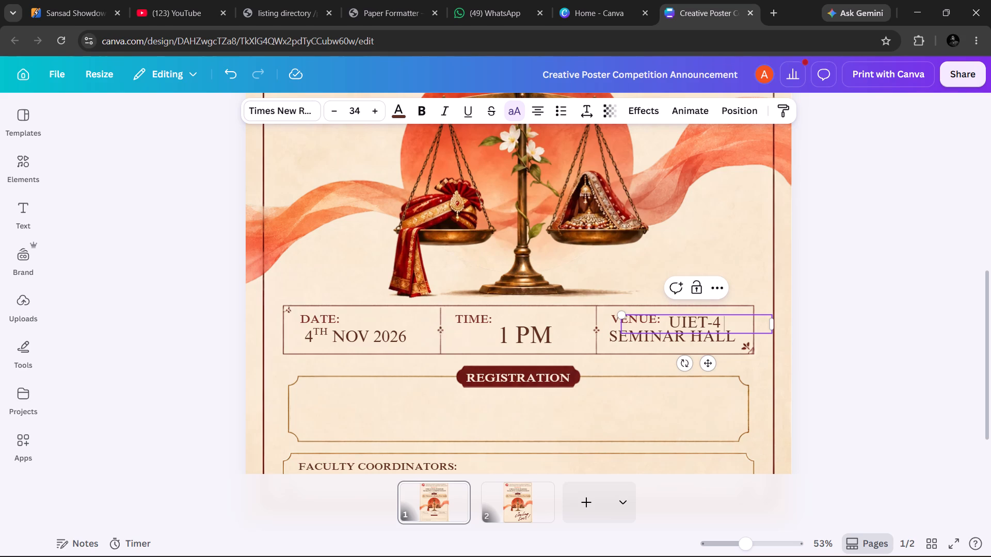
click(896, 335)
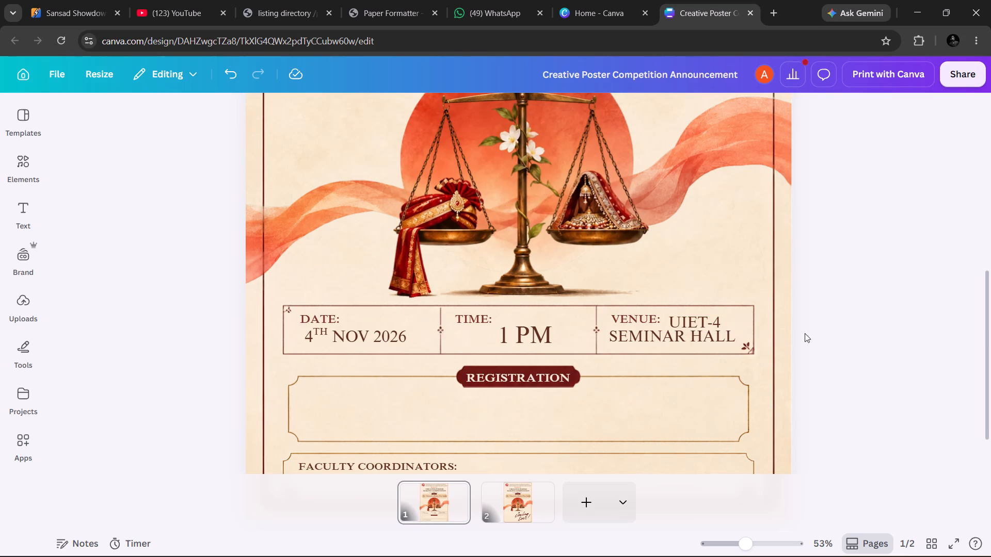
Shift the UIET-4 text slightly upward, level with the VENUE label and clear of SEMINAR HALL.
drag(740, 324, 739, 317)
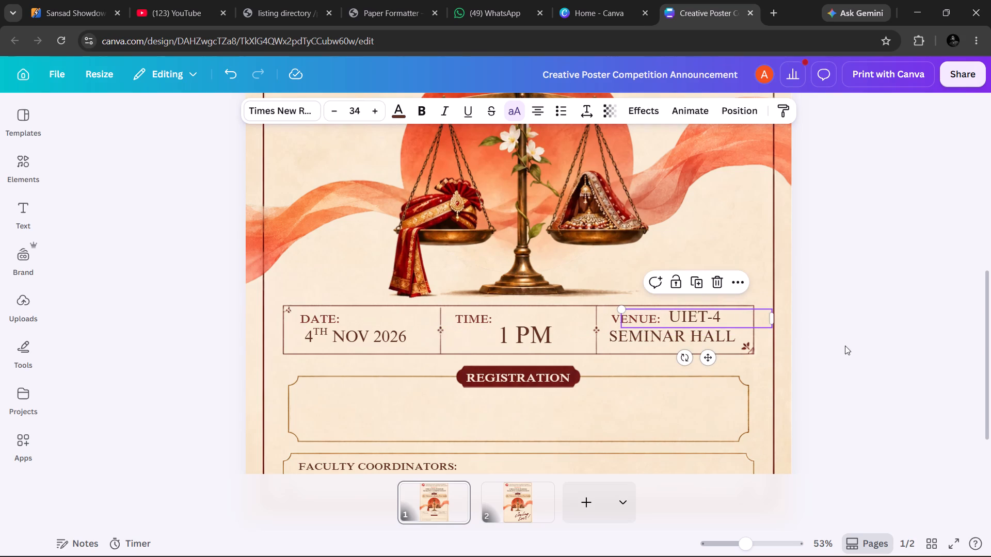
click(851, 345)
click(731, 313)
click(861, 342)
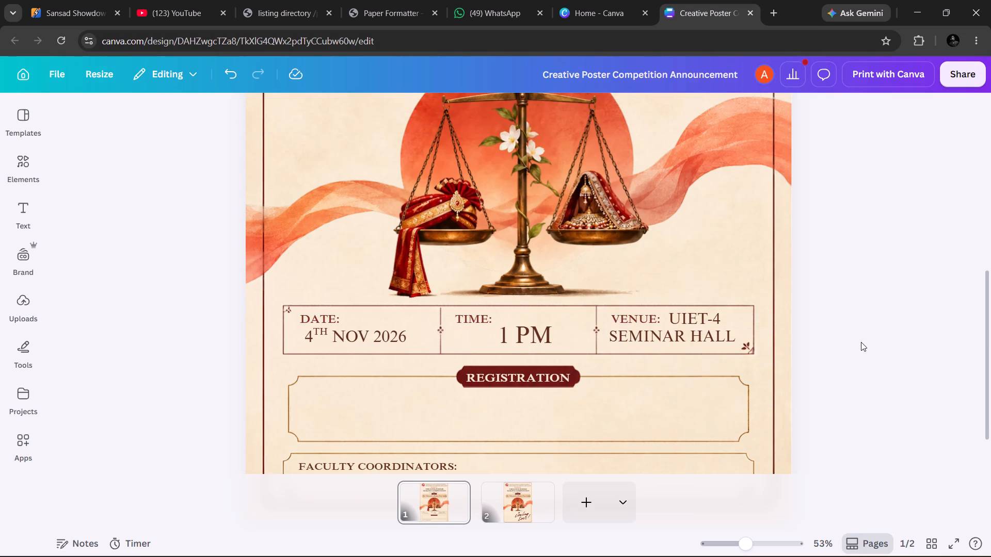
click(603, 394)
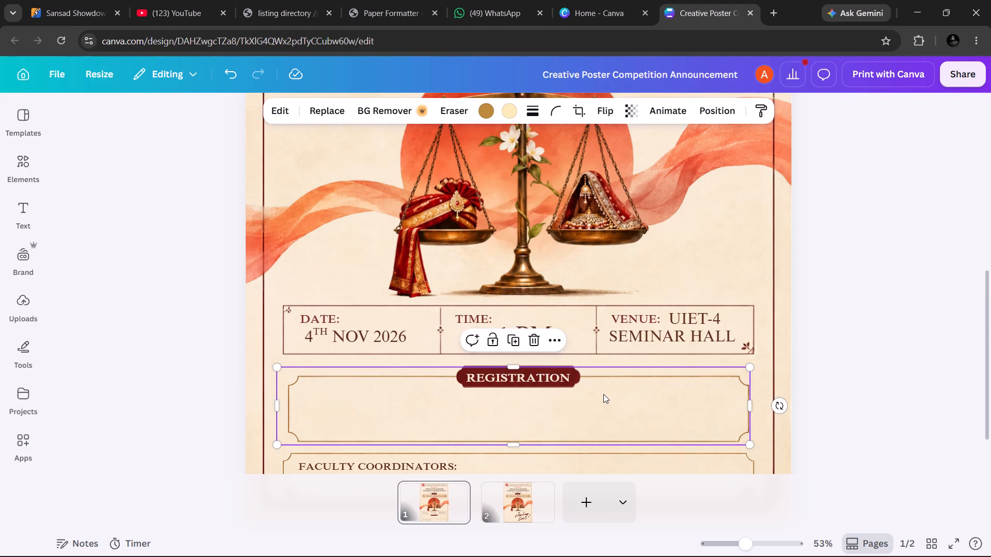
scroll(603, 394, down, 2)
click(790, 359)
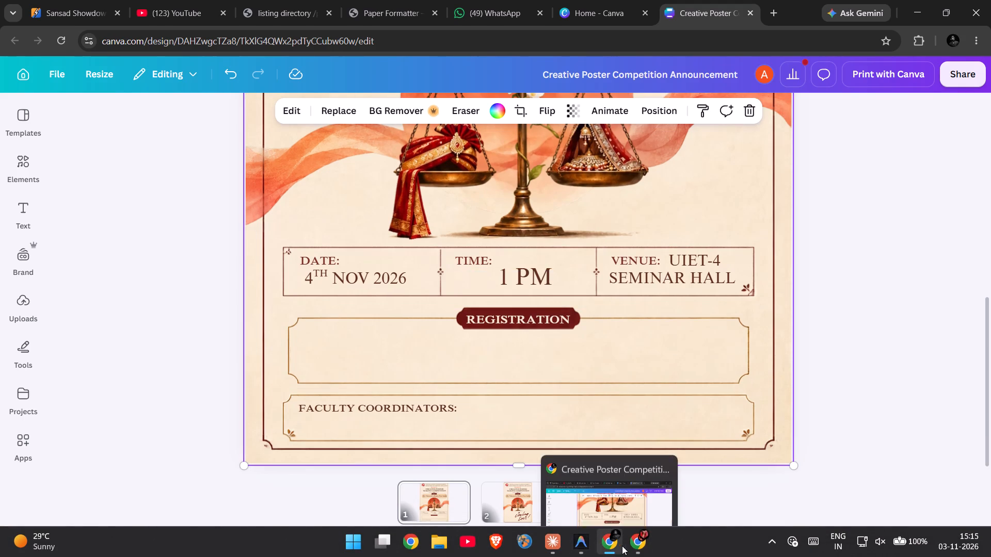
Switch to the Event Registration form in Google Forms and examine its header, description and additional form options.
click(616, 547)
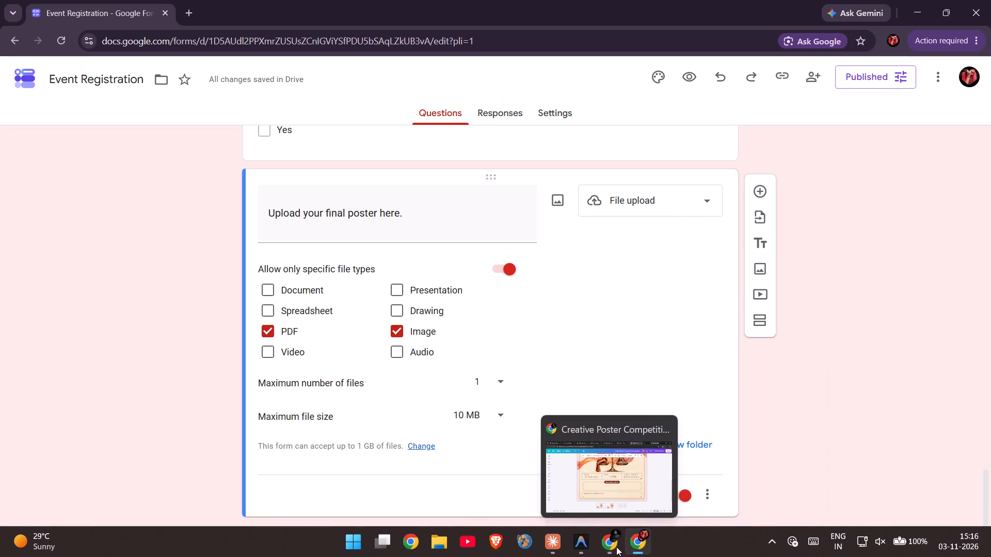
click(616, 547)
click(616, 547)
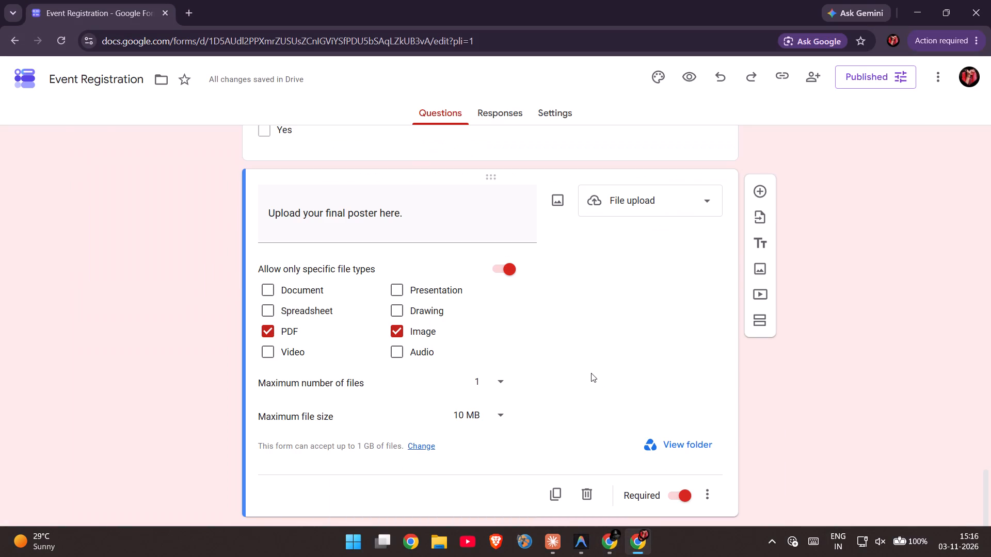
scroll(590, 373, up, 15)
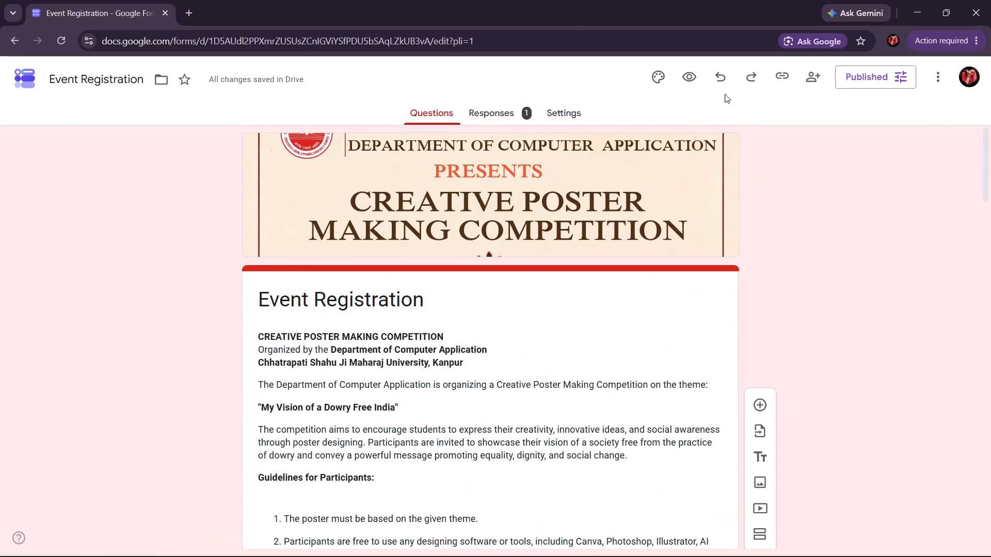
click(938, 79)
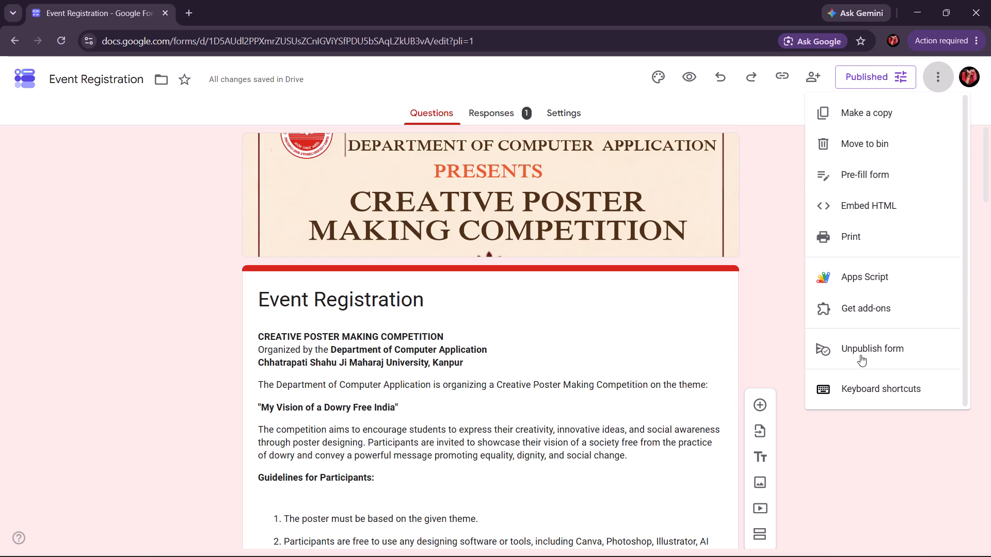
click(856, 422)
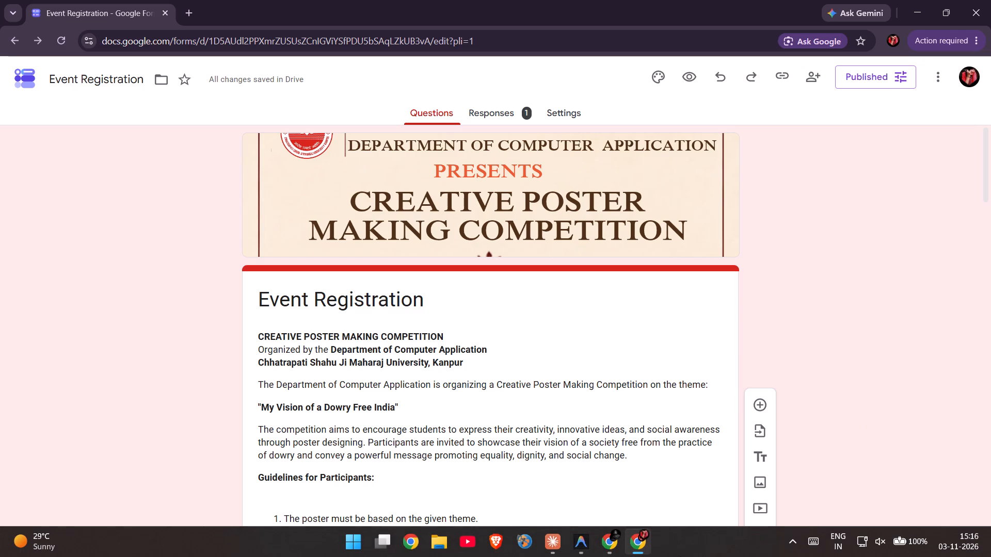
Switch back to the Canva poster and select the FACULTY COORDINATORS frame on page 1.
click(607, 540)
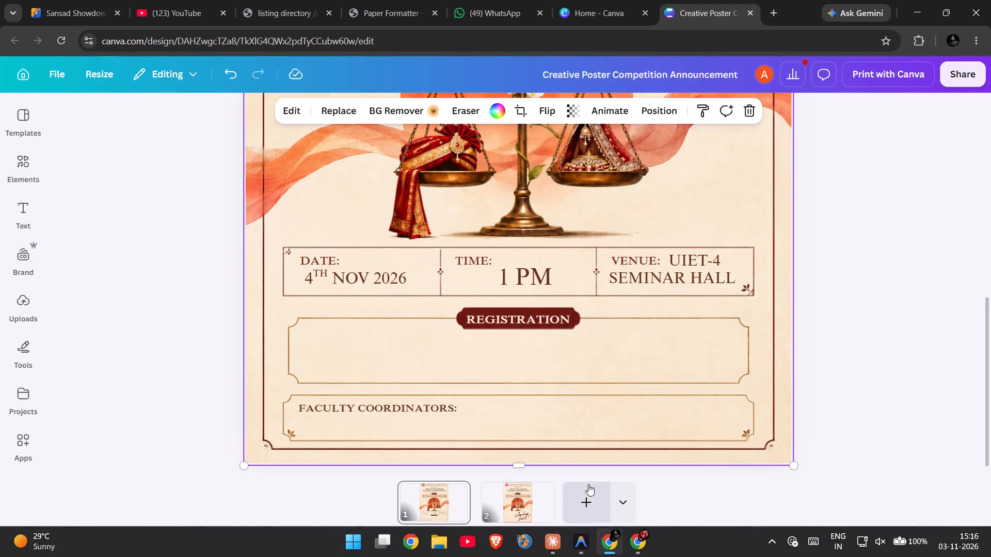
click(538, 411)
click(538, 411)
click(538, 411)
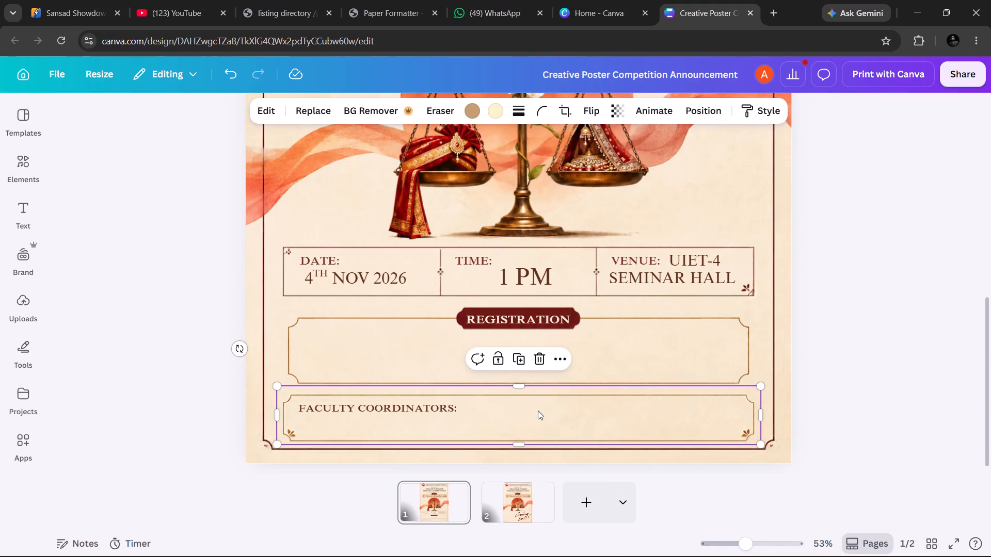
click(538, 411)
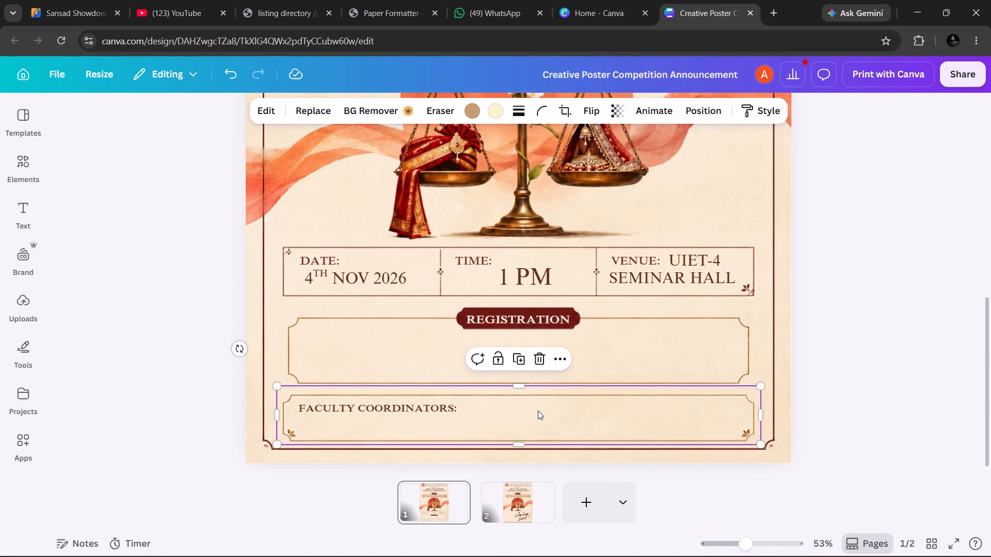
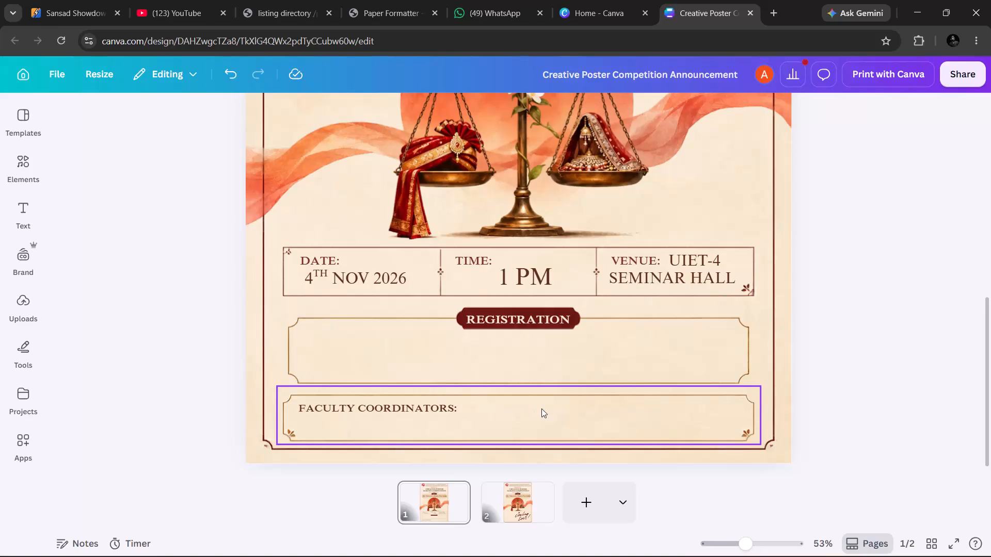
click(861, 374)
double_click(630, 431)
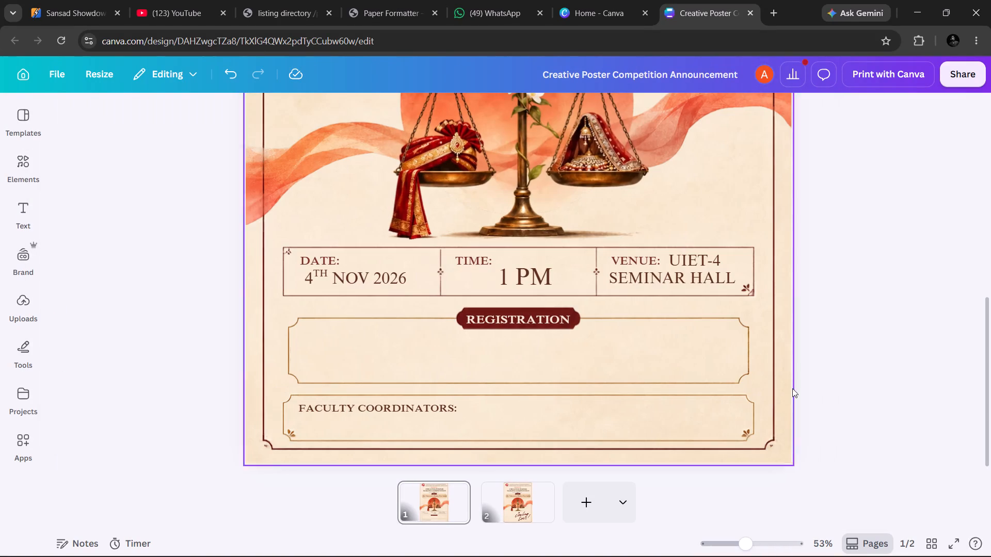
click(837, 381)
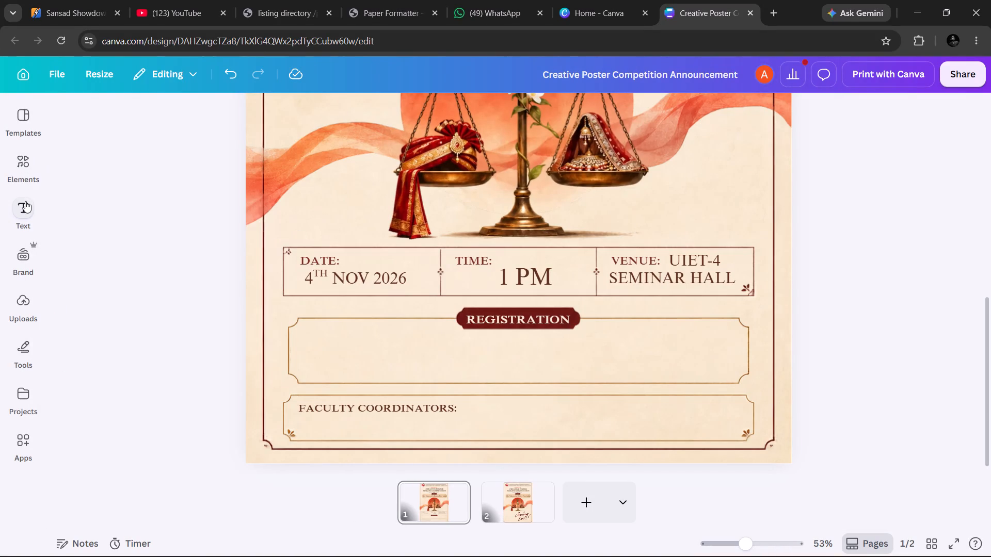
Add a text box, place it beside the FACULTY COORDINATORS label and enlarge its placeholder text to size 30.
click(25, 201)
click(139, 160)
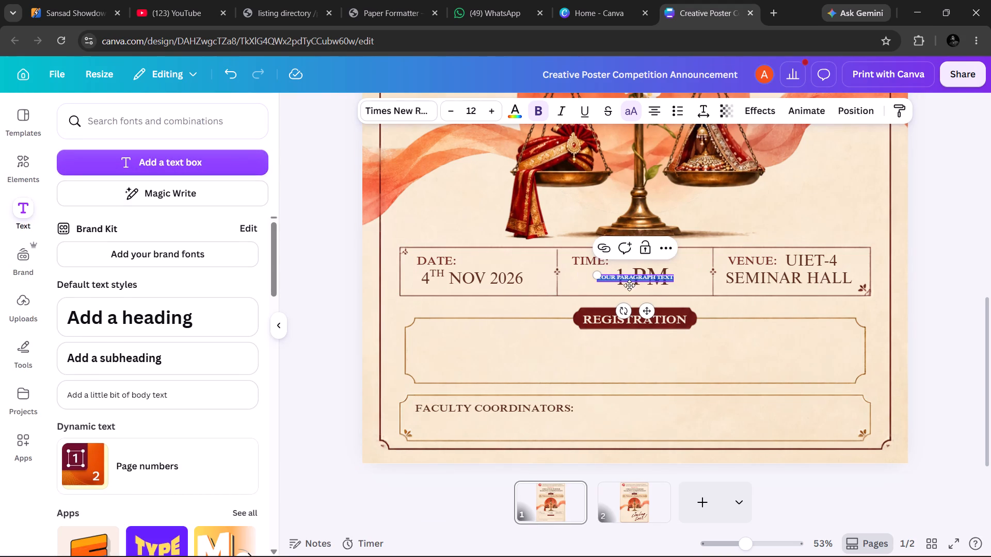
click(305, 354)
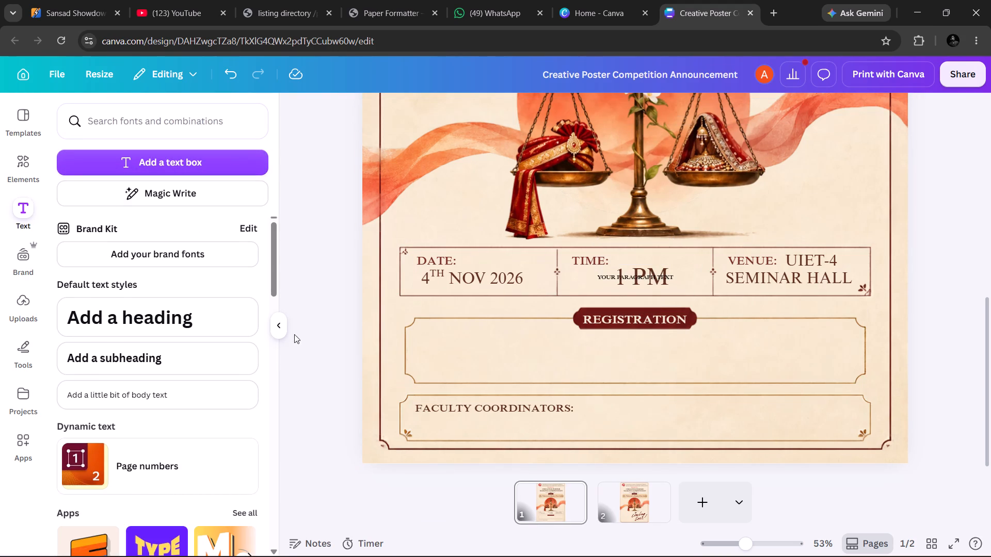
click(284, 334)
drag(528, 275, 518, 407)
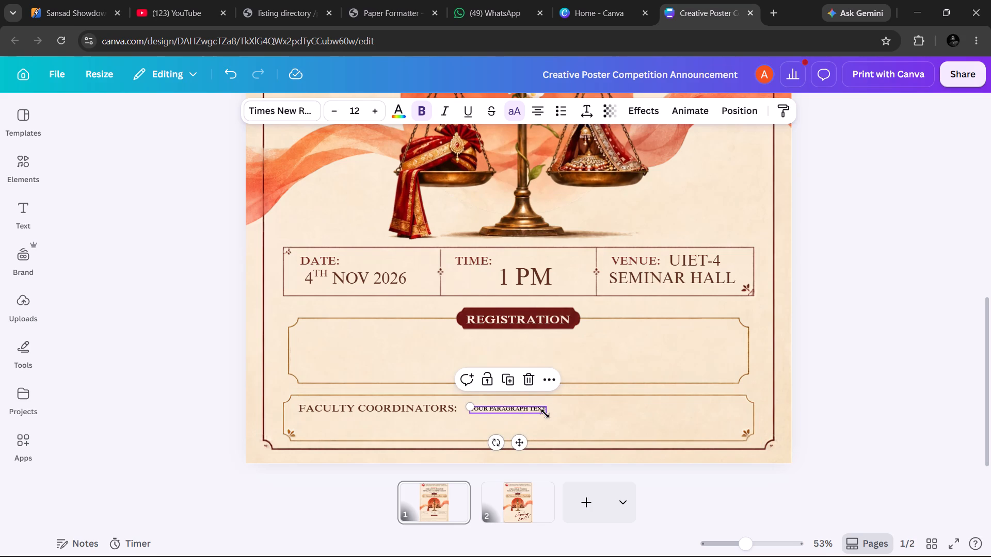
drag(544, 414, 656, 445)
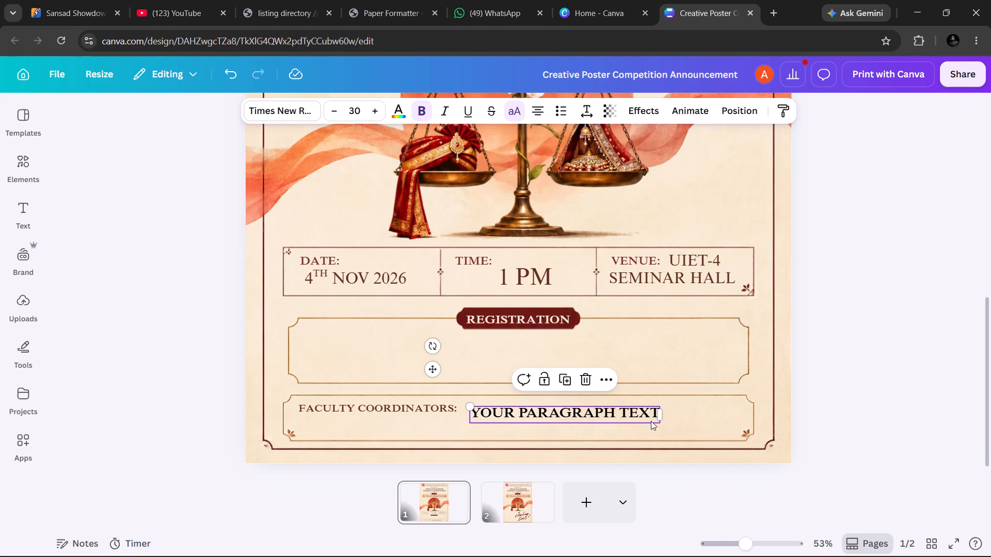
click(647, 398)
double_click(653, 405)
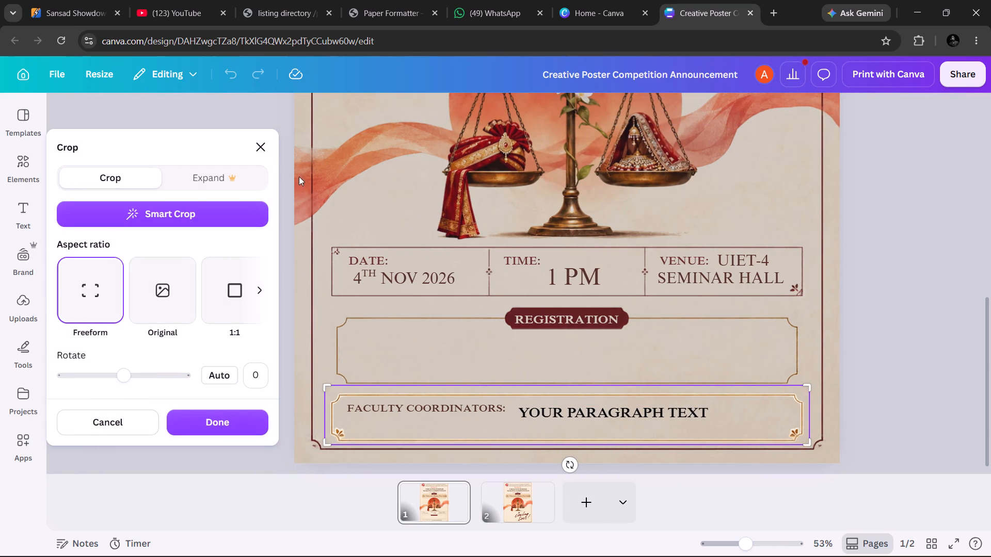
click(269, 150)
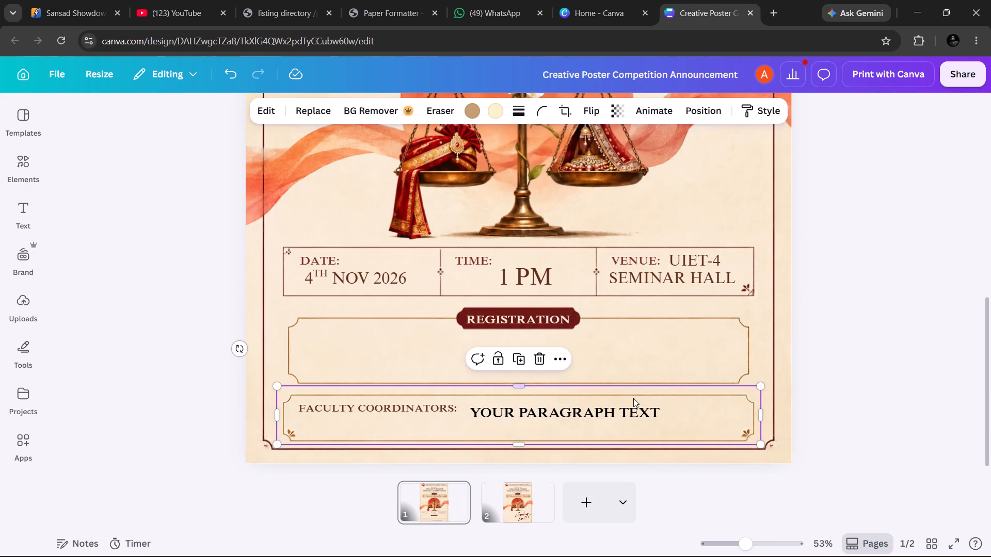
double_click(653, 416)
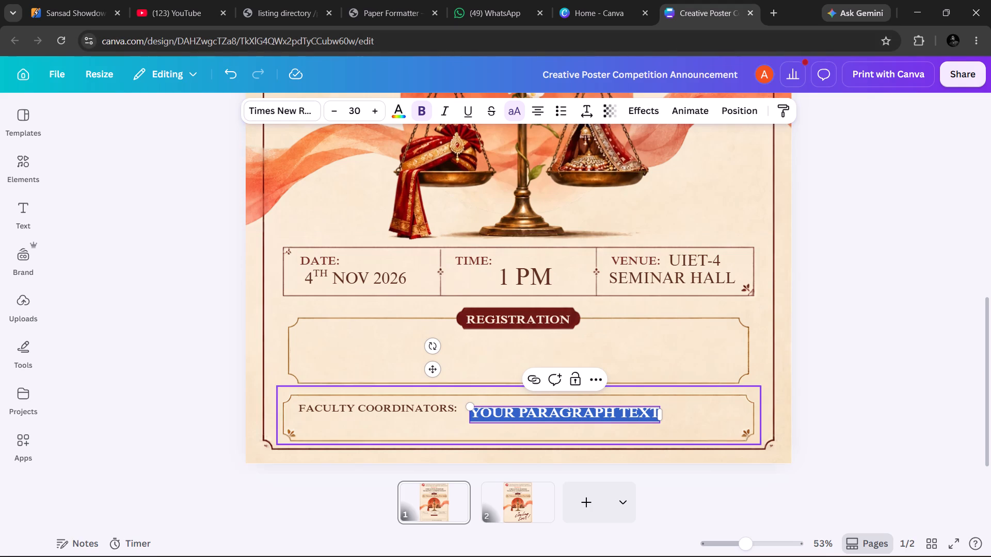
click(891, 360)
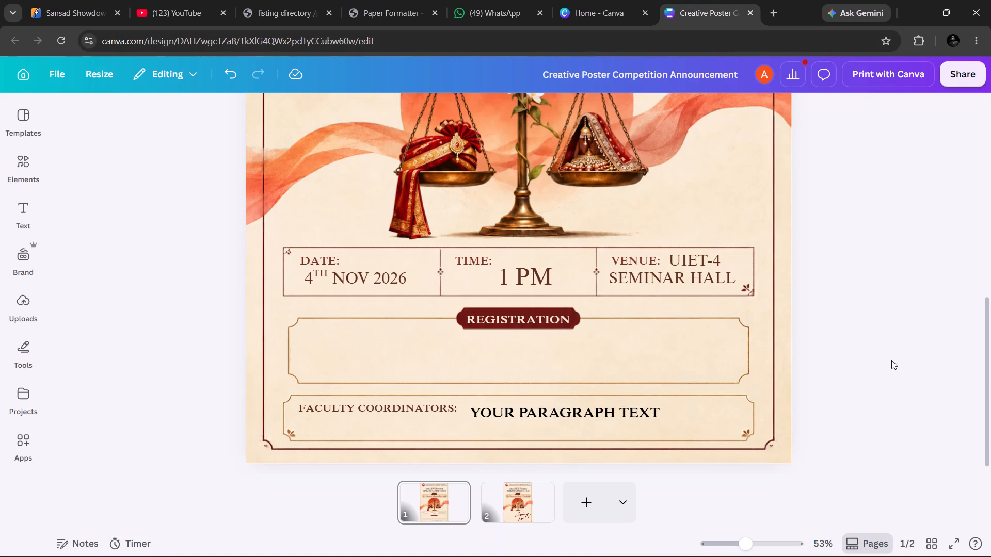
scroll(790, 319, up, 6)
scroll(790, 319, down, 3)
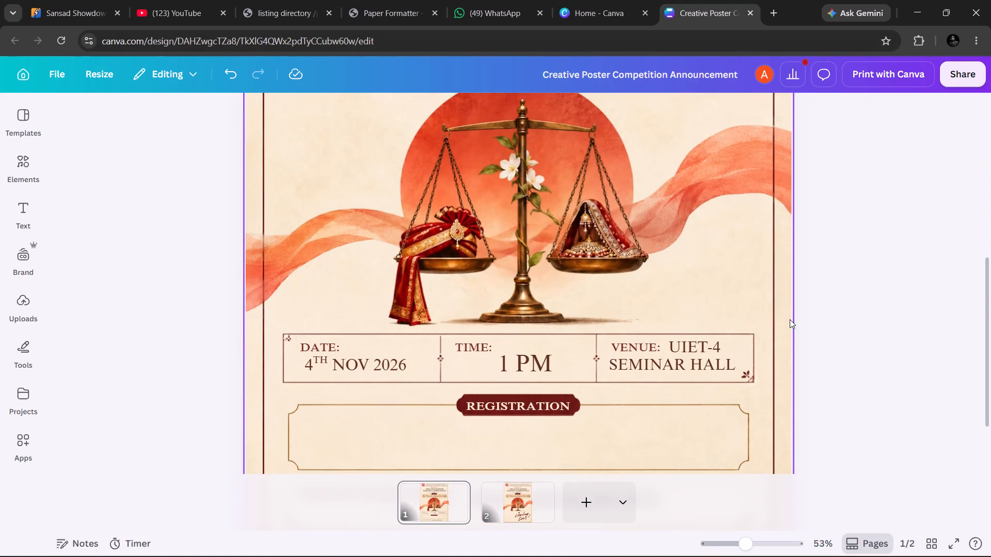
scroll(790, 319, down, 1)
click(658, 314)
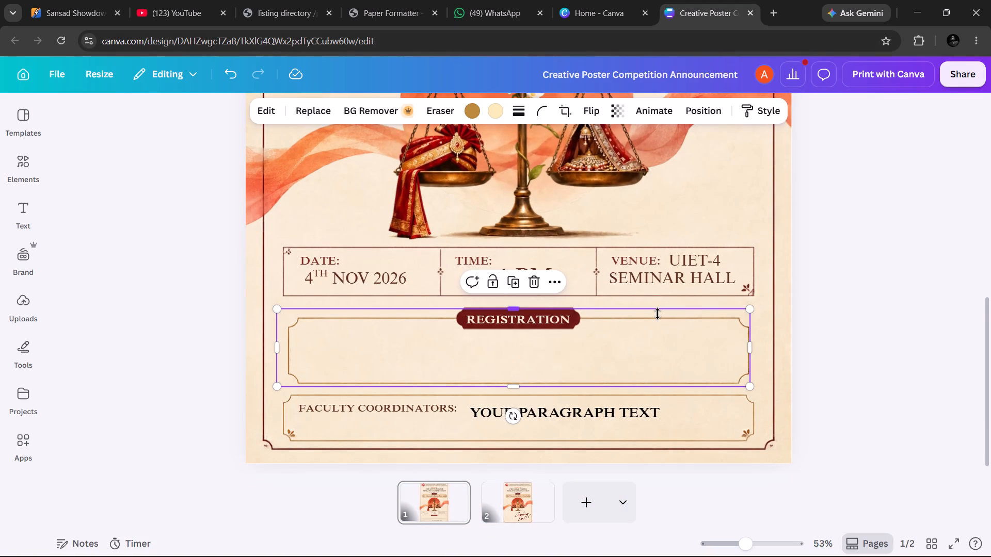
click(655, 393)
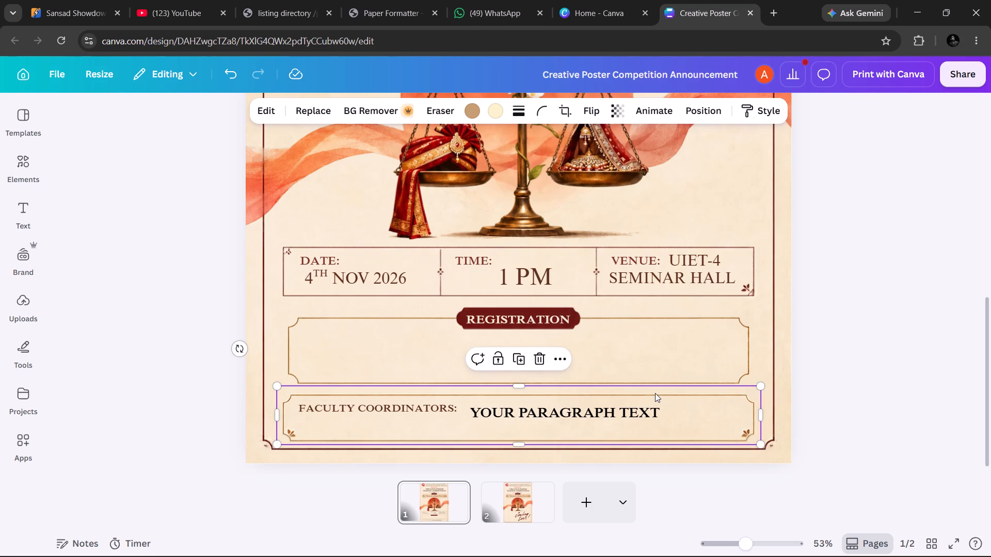
Examine the overall poster layout on page 1, including the university and department lines in the header.
scroll(676, 325, up, 9)
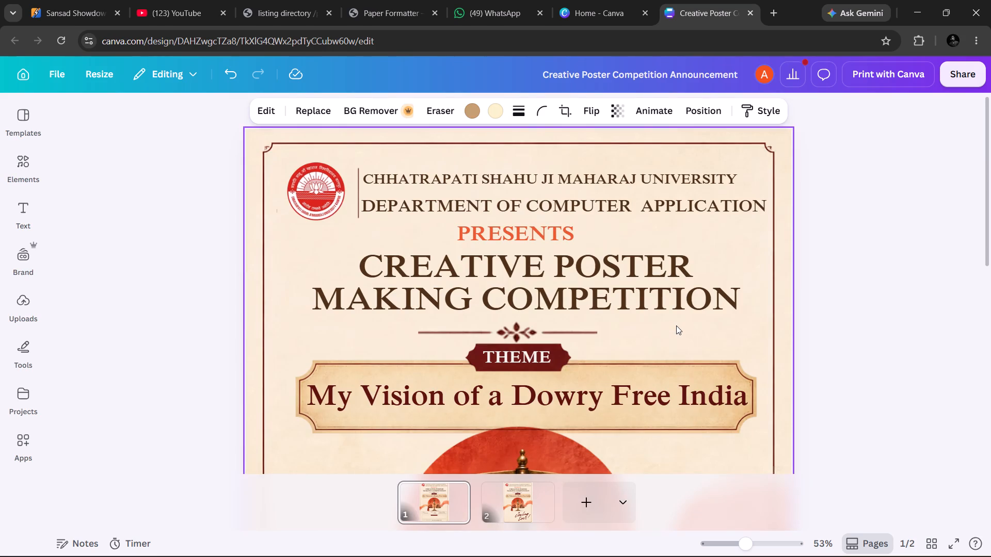
scroll(801, 281, right, 1)
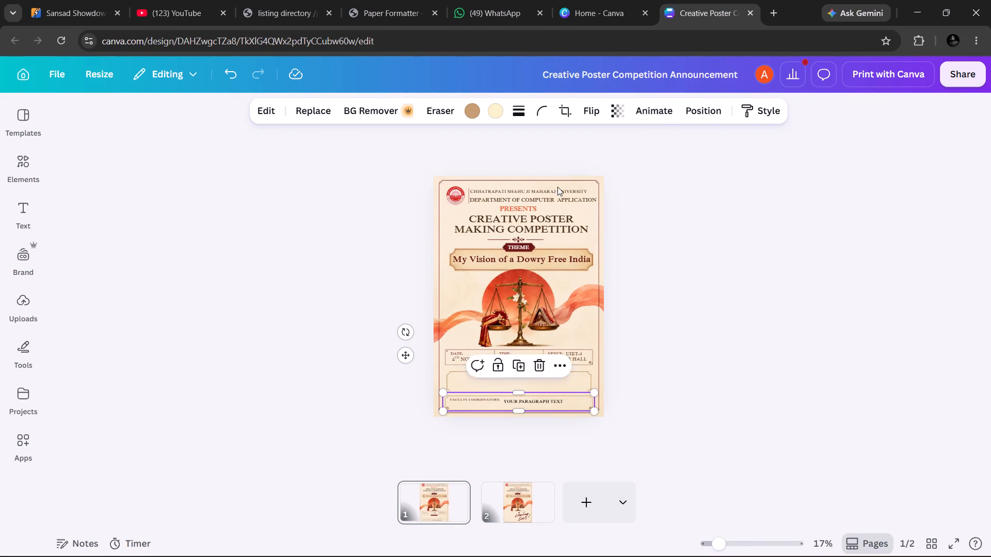
drag(572, 164, 570, 193)
click(570, 193)
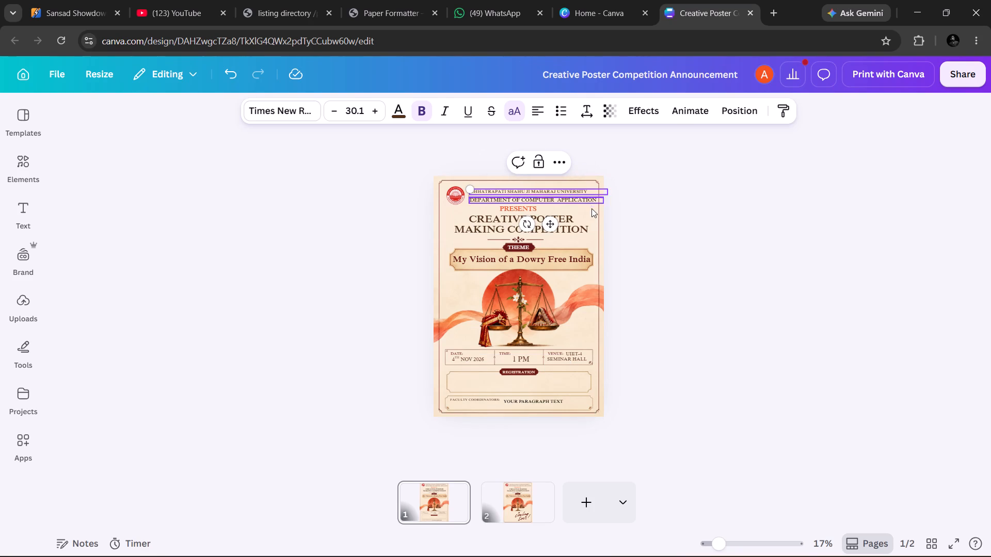
drag(661, 248, 604, 238)
click(604, 238)
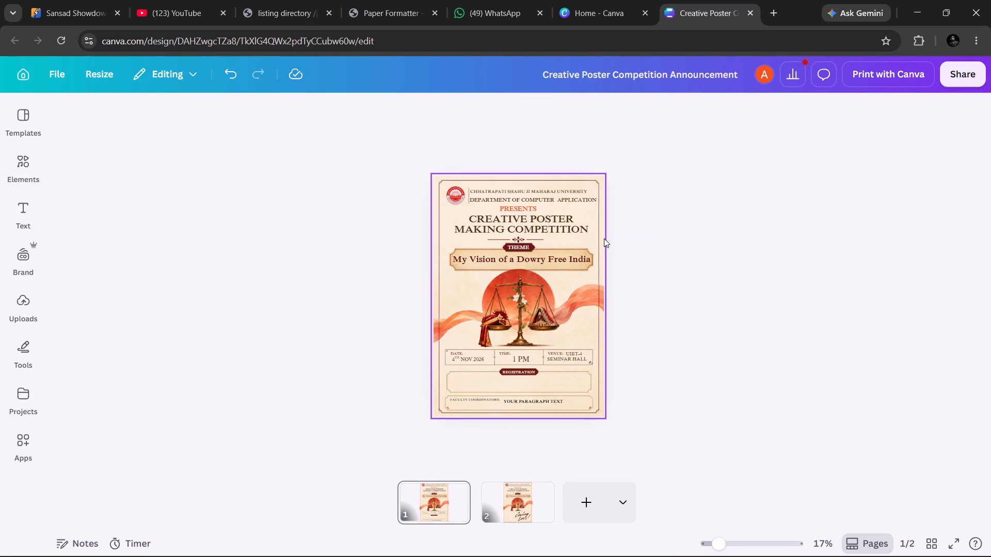
click(589, 200)
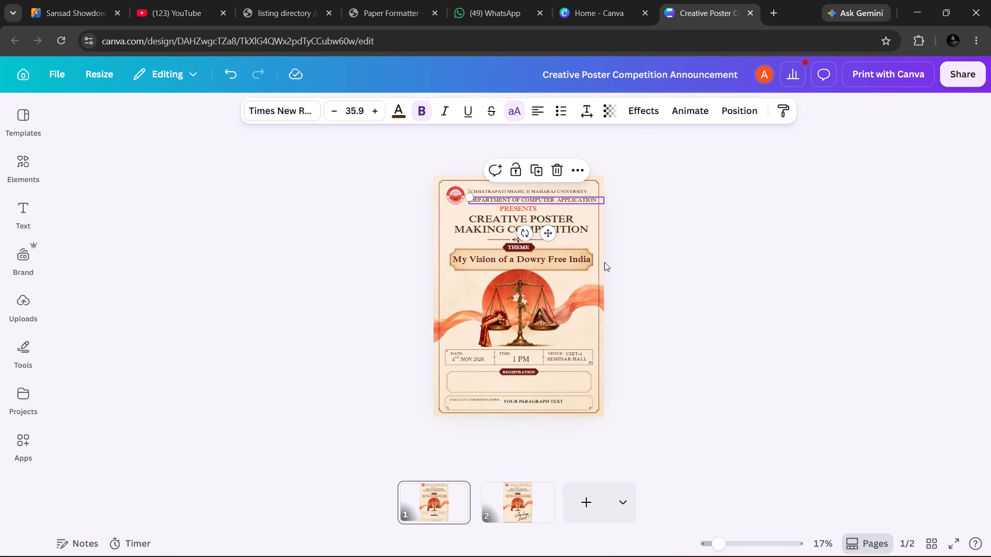
click(604, 262)
click(604, 262)
click(601, 263)
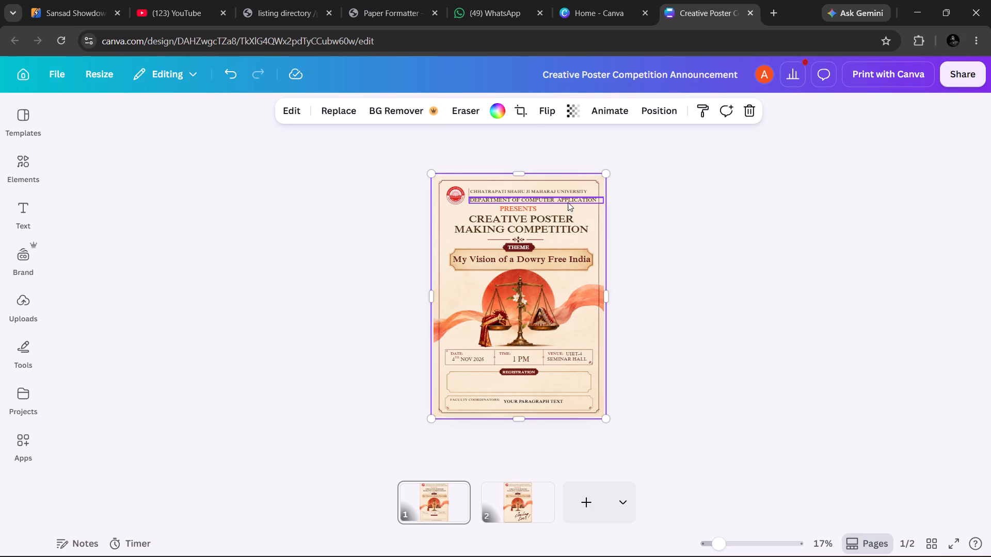
scroll(464, 271, up, 5)
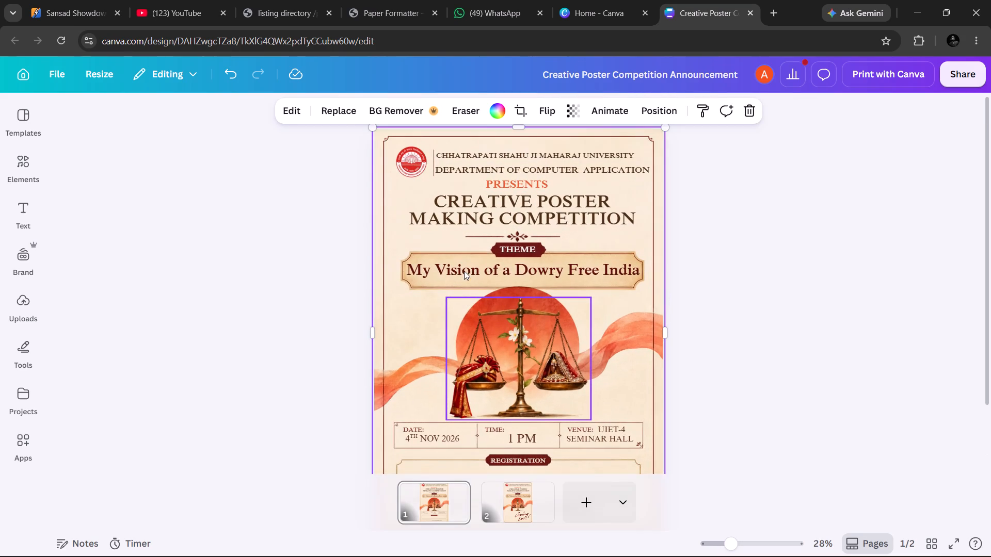
click(659, 148)
double_click(659, 148)
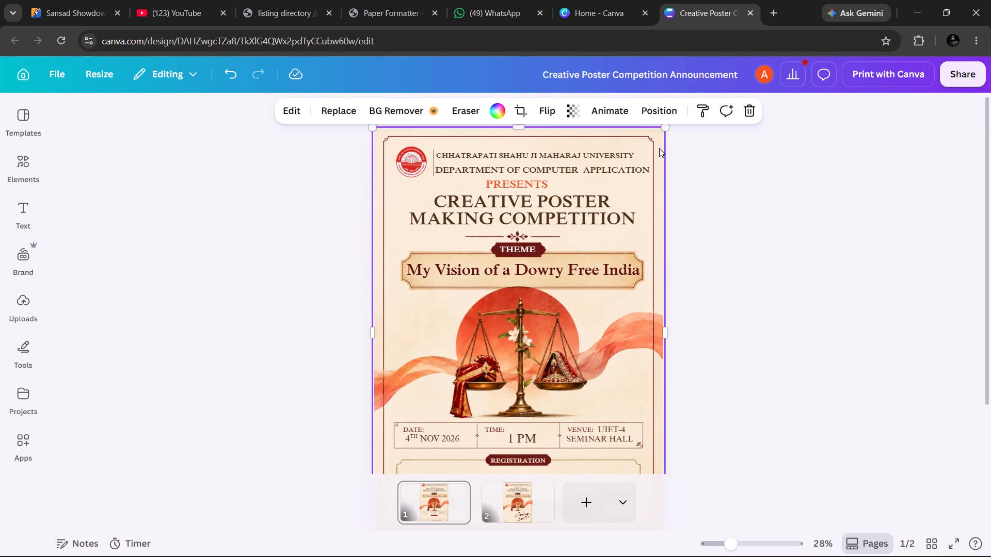
click(760, 166)
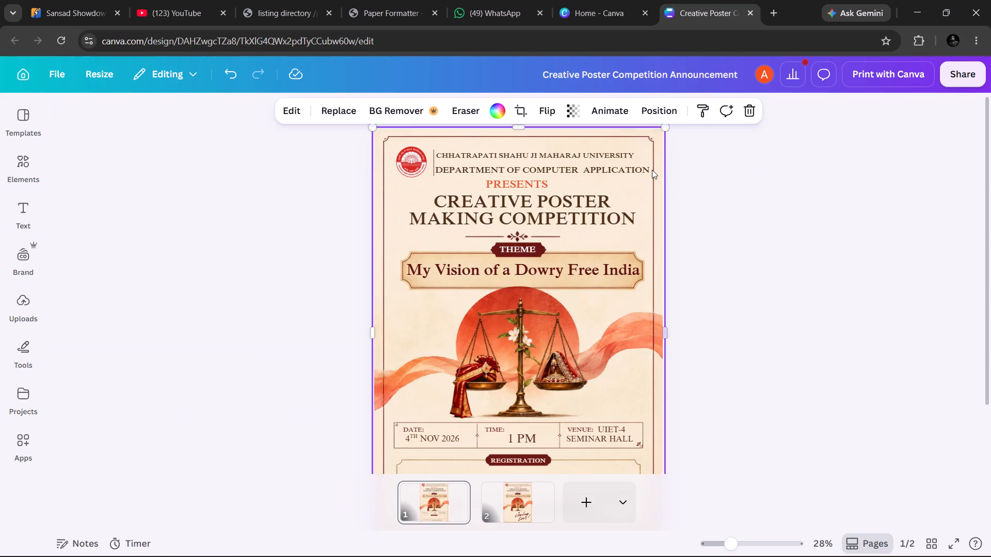
scroll(613, 151, down, 5)
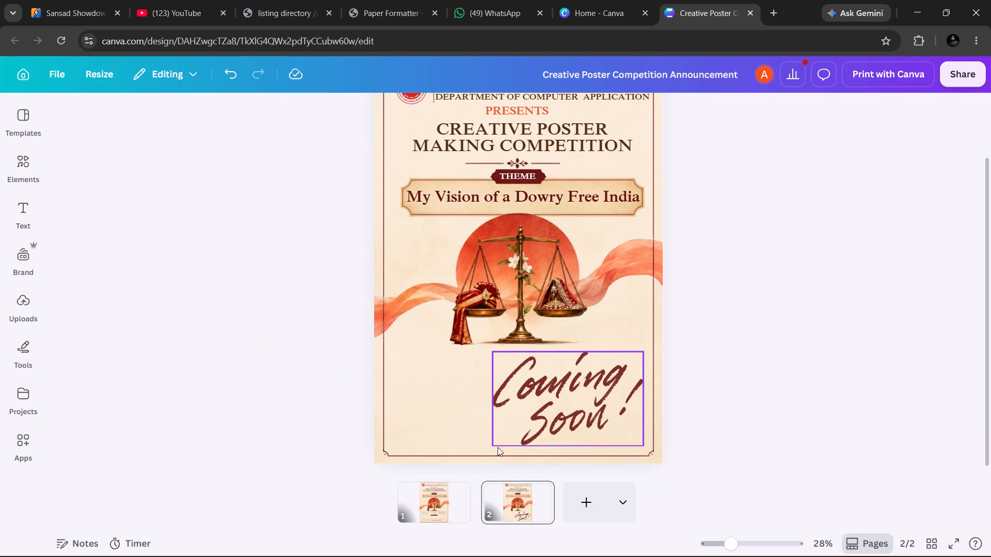
On page 1, group the DATE and TIME labels, their values, the SEMINAR HALL text and the two vertical dividers.
click(446, 501)
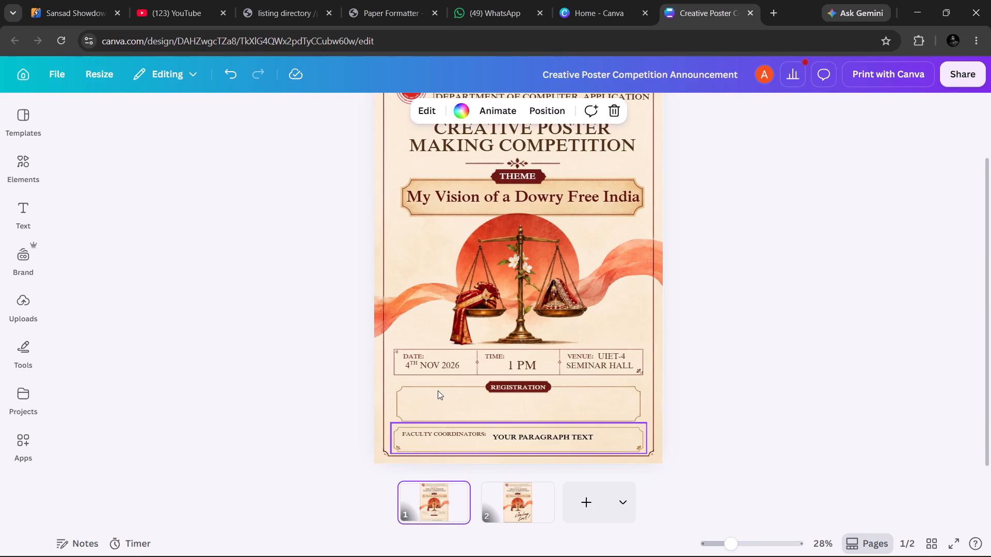
click(454, 374)
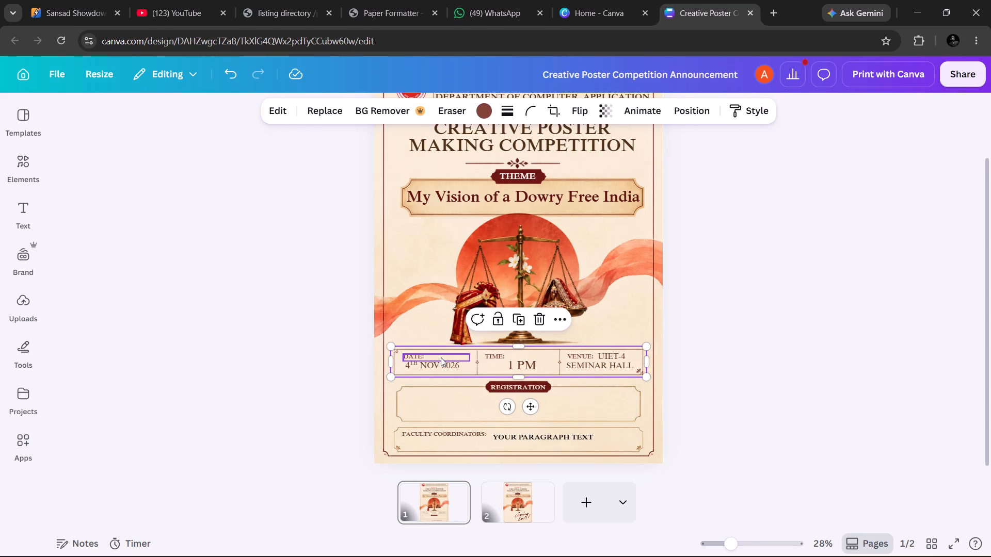
shift+click(440, 357)
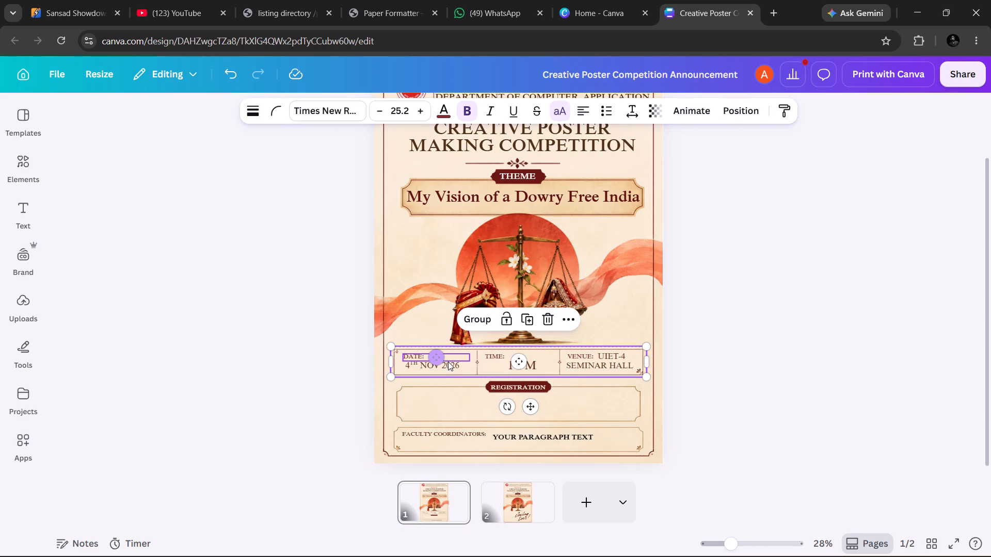
shift+click(449, 363)
shift+click(488, 357)
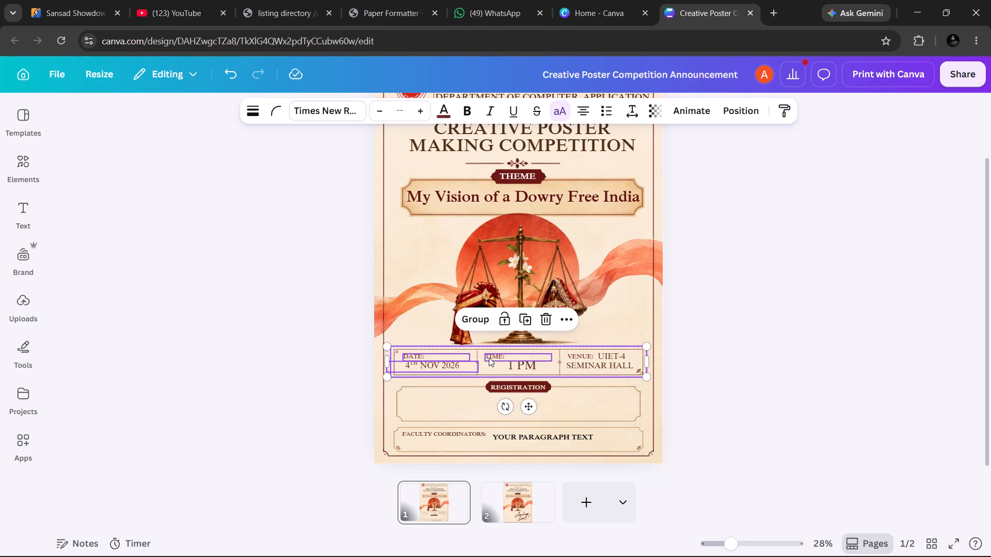
shift+click(498, 364)
shift+click(517, 369)
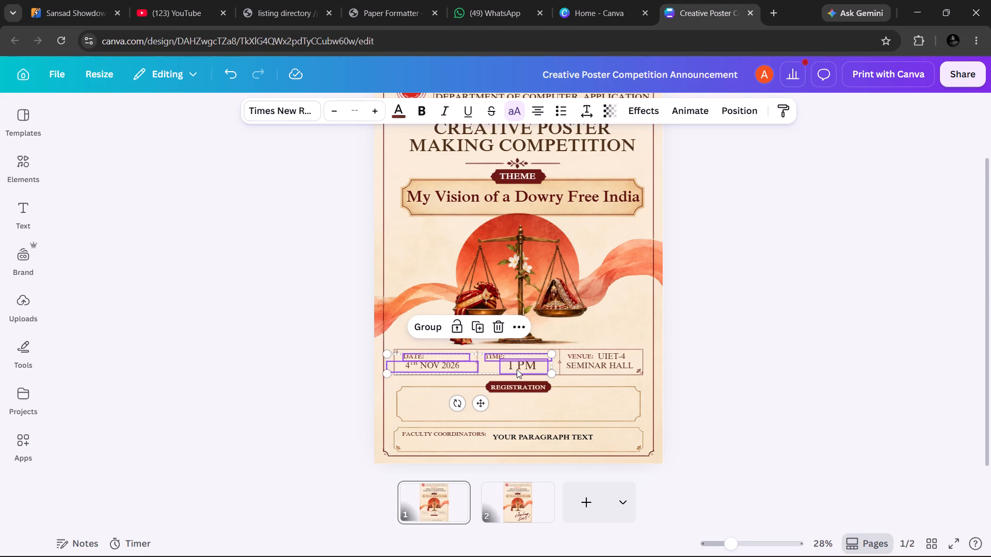
shift+click(578, 367)
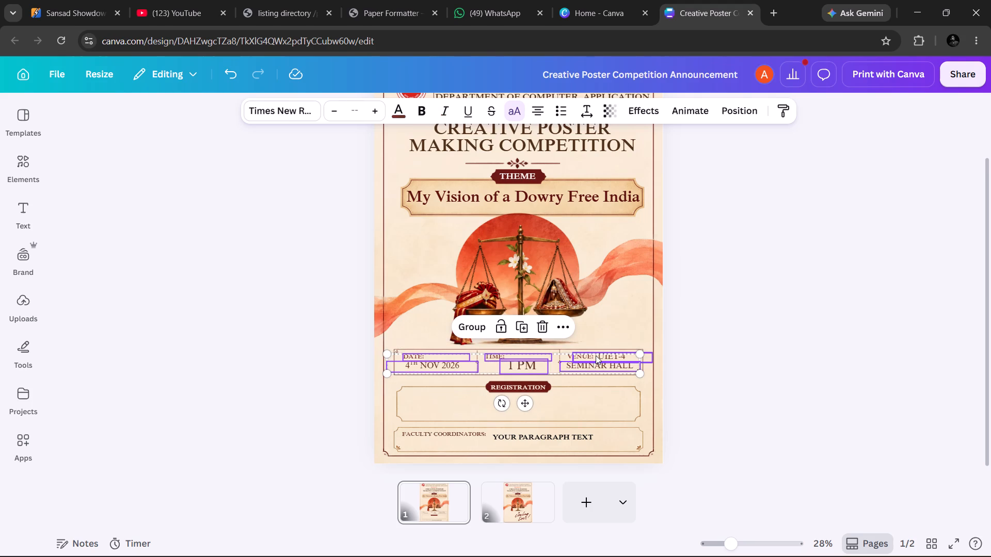
shift+click(596, 355)
shift+click(585, 355)
shift+click(563, 351)
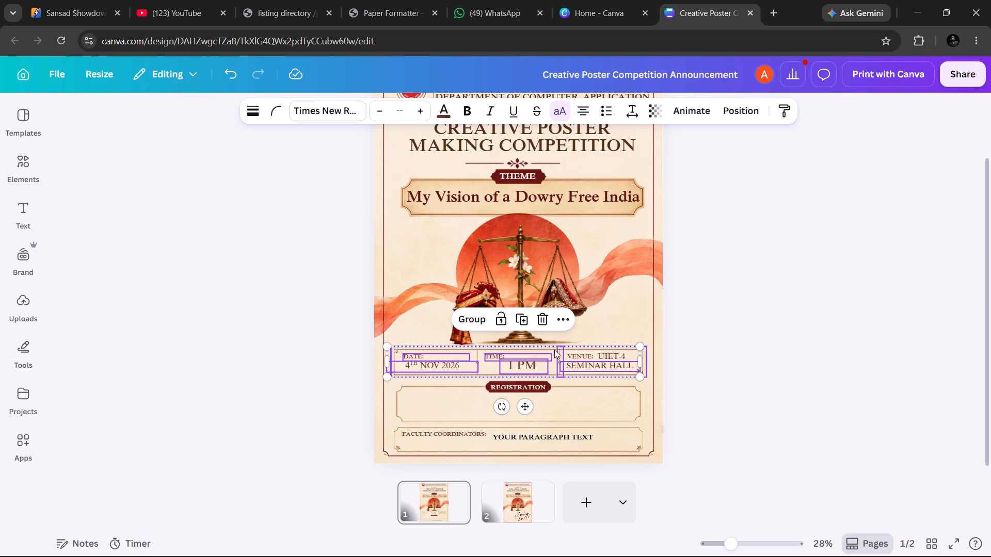
shift+click(548, 350)
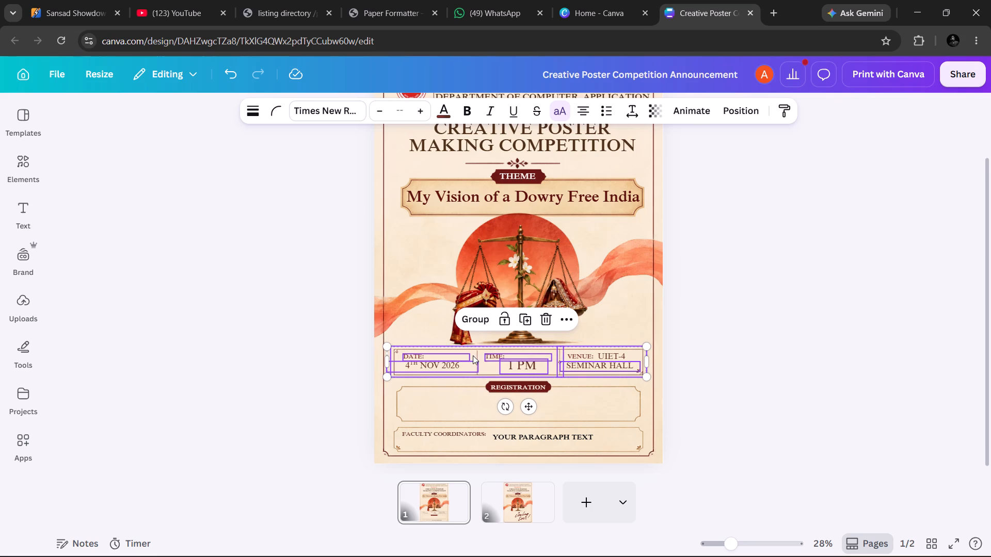
shift+click(476, 353)
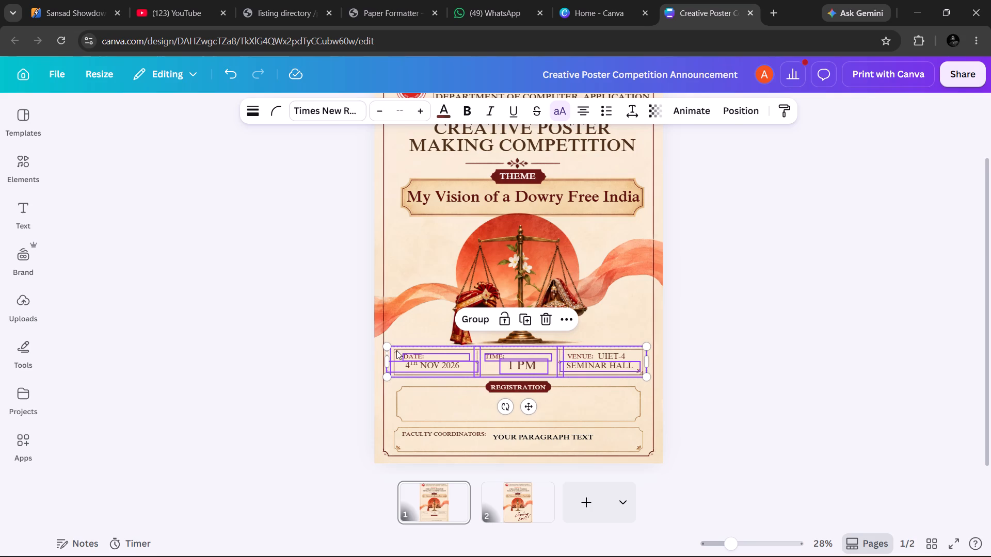
shift+click(395, 353)
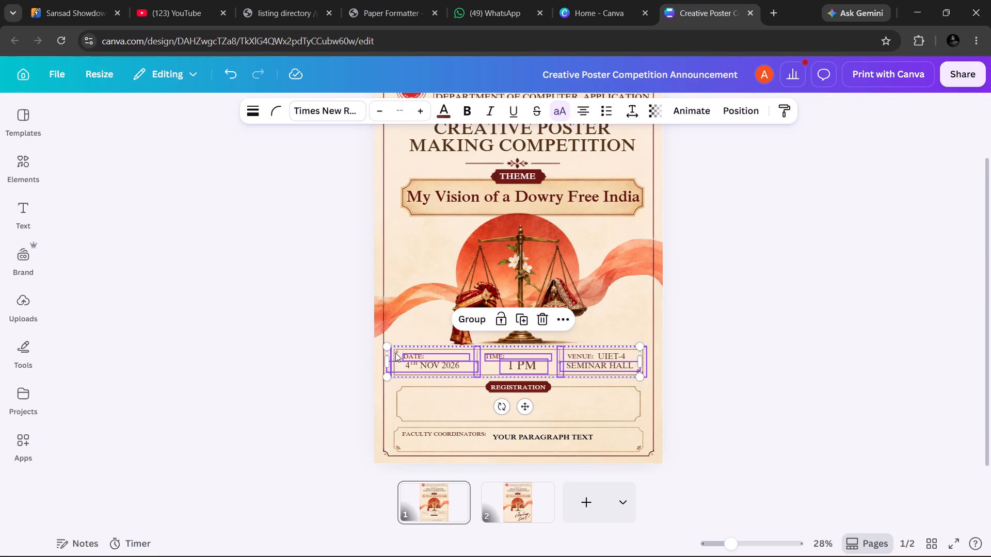
click(480, 320)
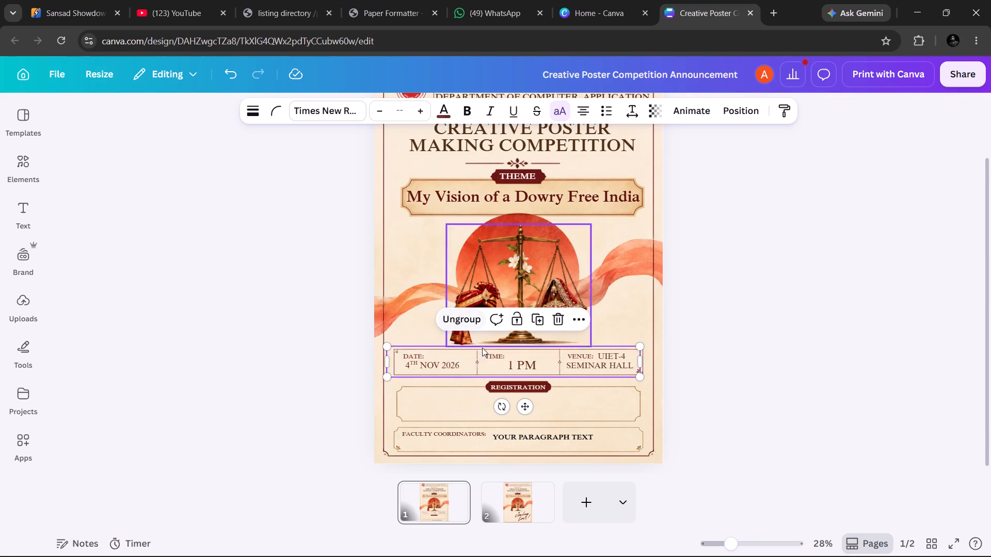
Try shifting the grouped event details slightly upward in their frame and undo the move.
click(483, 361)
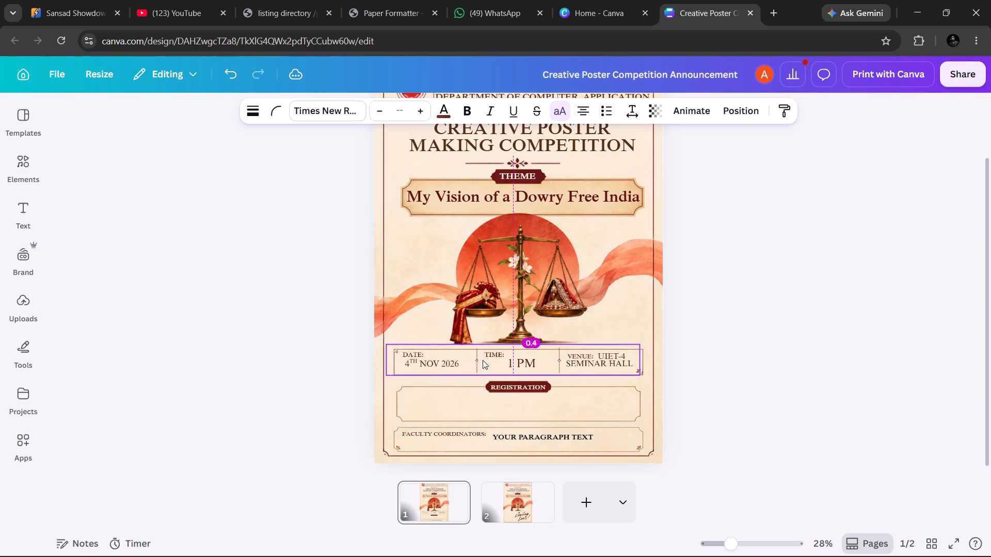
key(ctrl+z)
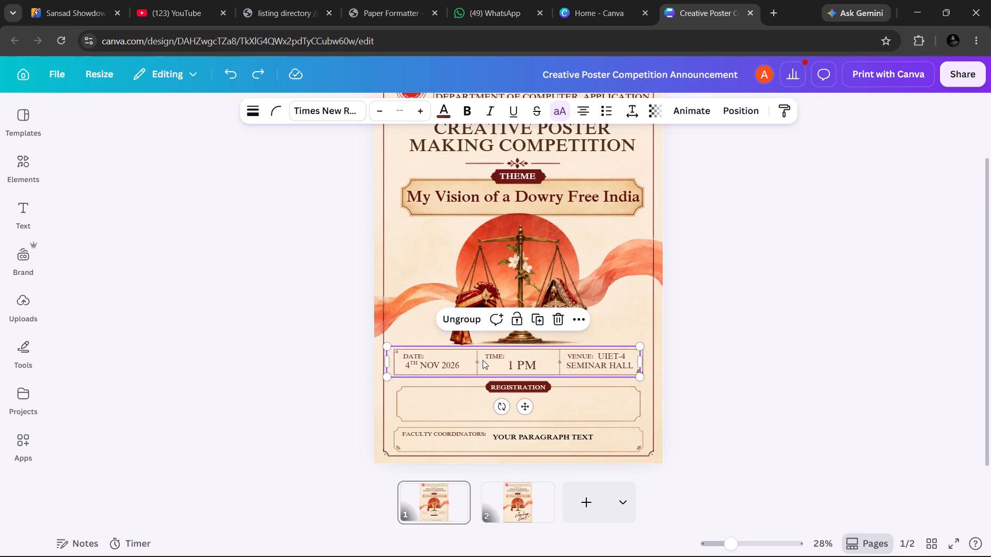
Reposition the grouped event details inside their frame so the DATE and TIME labels line up with the VENUE label.
shift+click(483, 360)
shift+click(483, 360)
shift+click(393, 362)
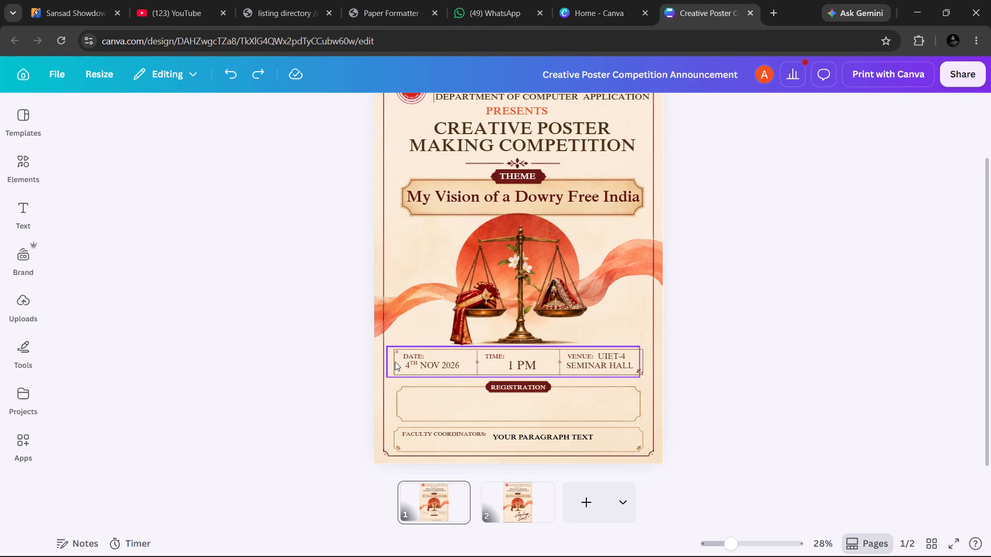
shift+click(395, 362)
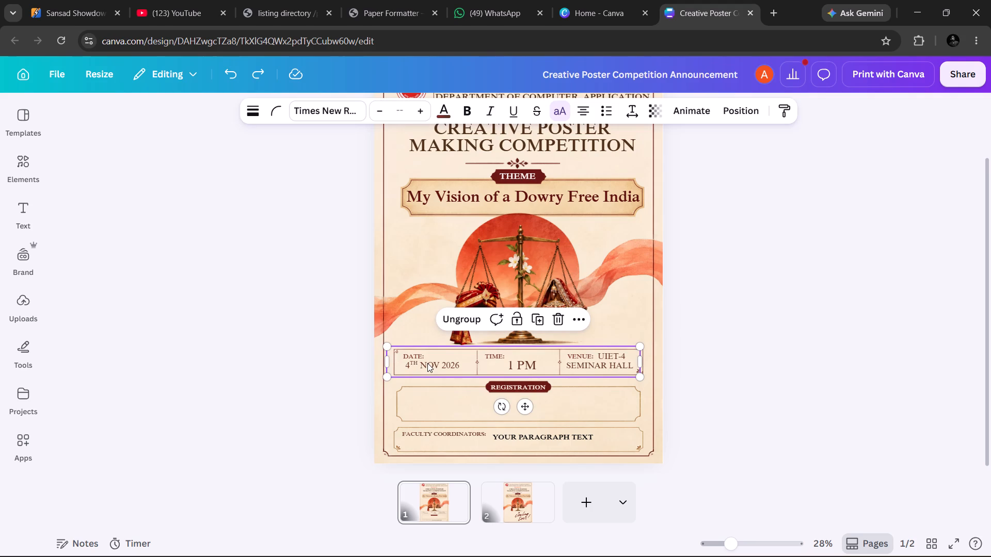
click(427, 363)
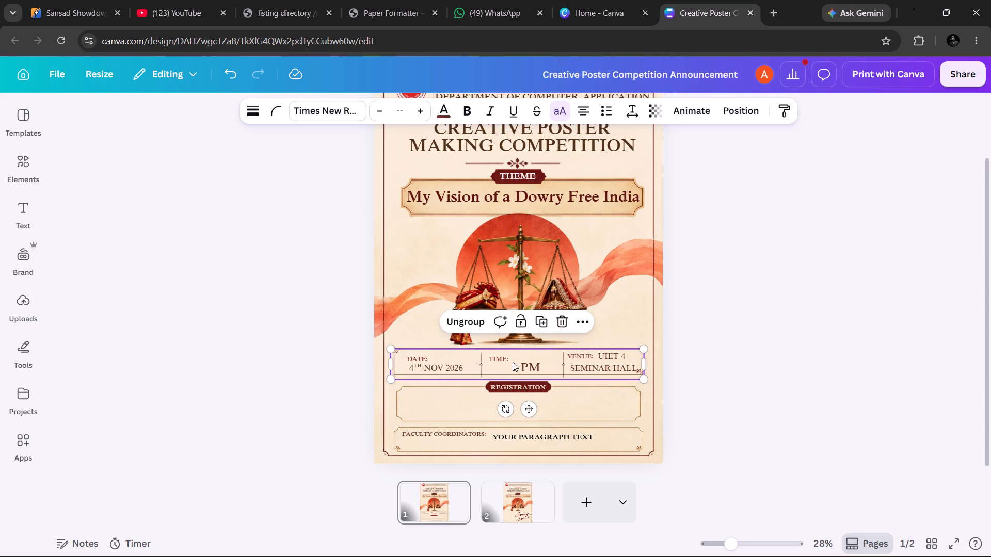
click(770, 369)
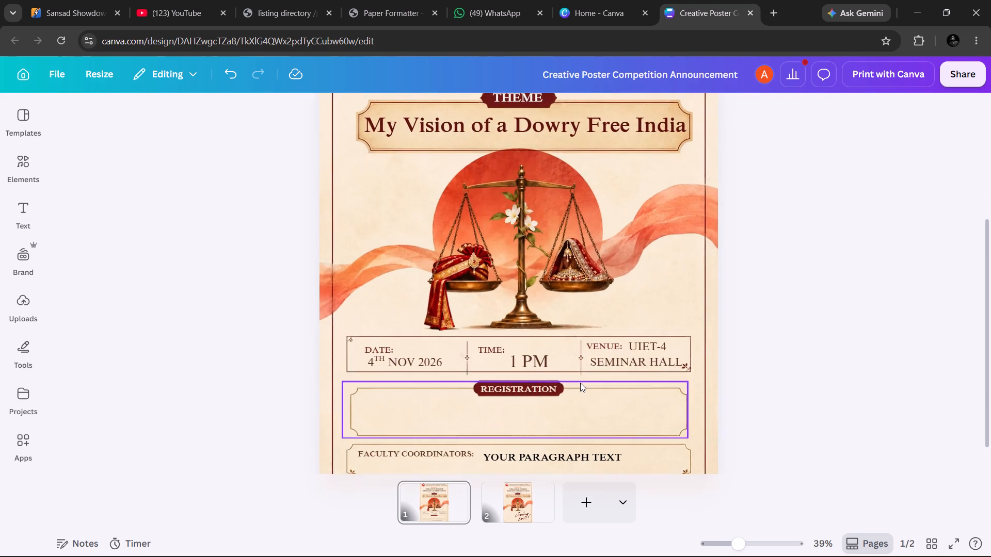
drag(443, 315, 443, 313)
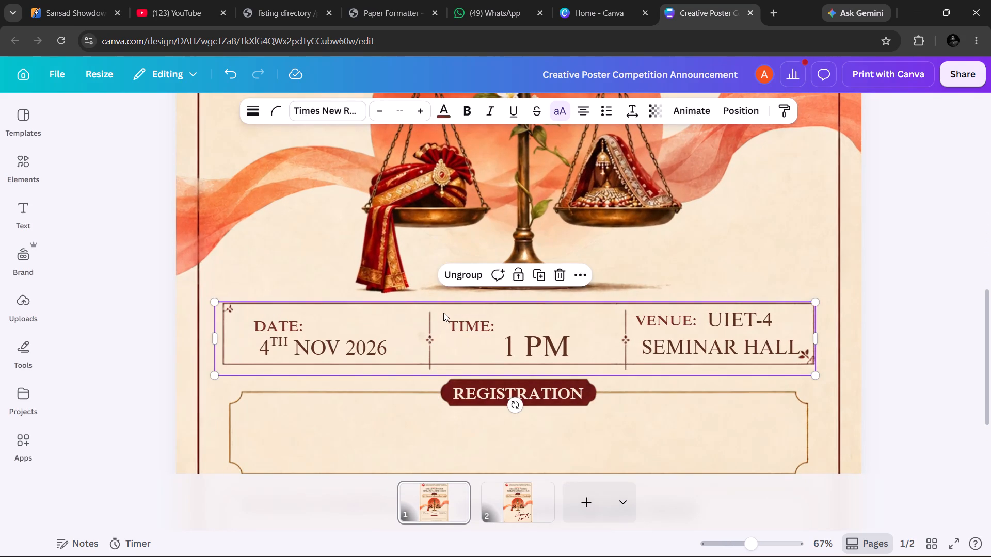
drag(443, 313, 438, 308)
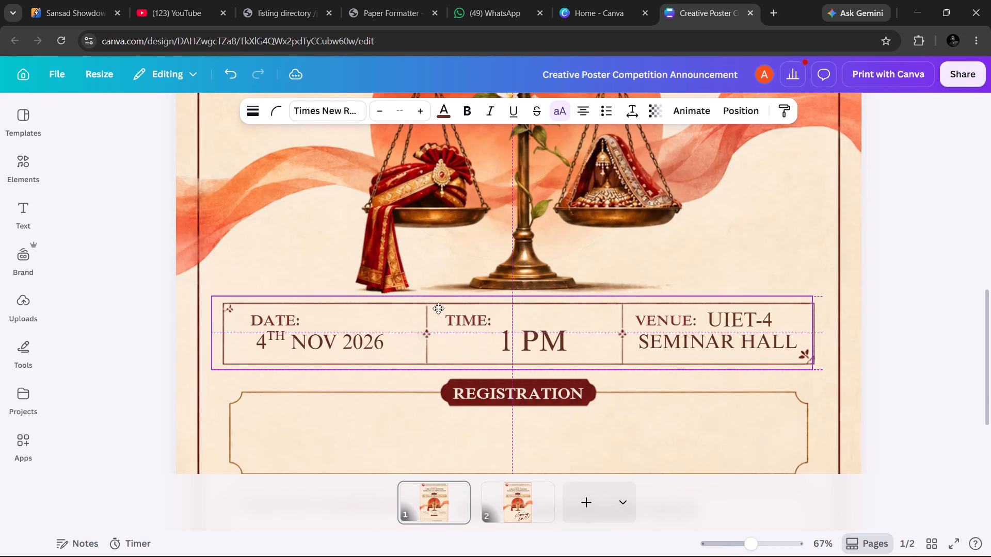
drag(438, 308, 439, 309)
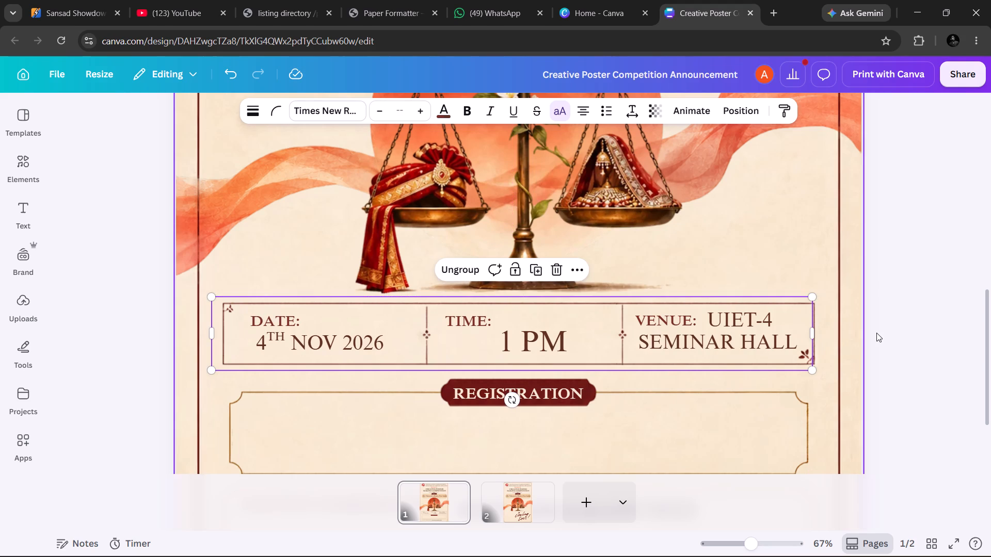
click(876, 333)
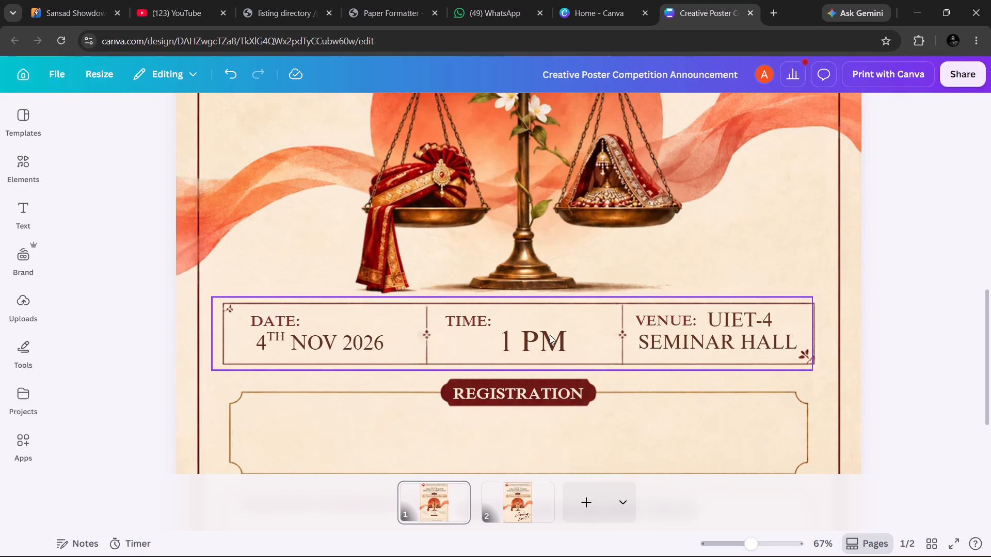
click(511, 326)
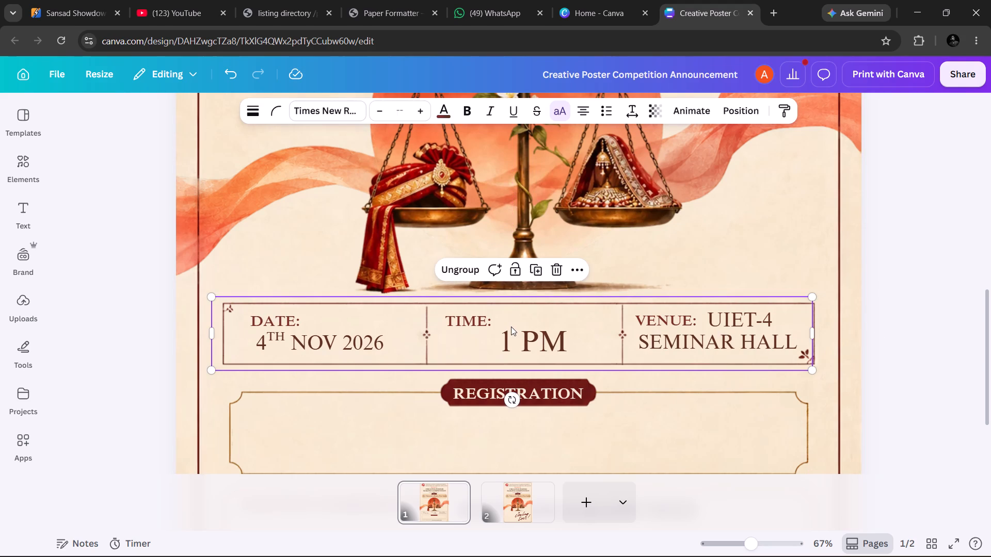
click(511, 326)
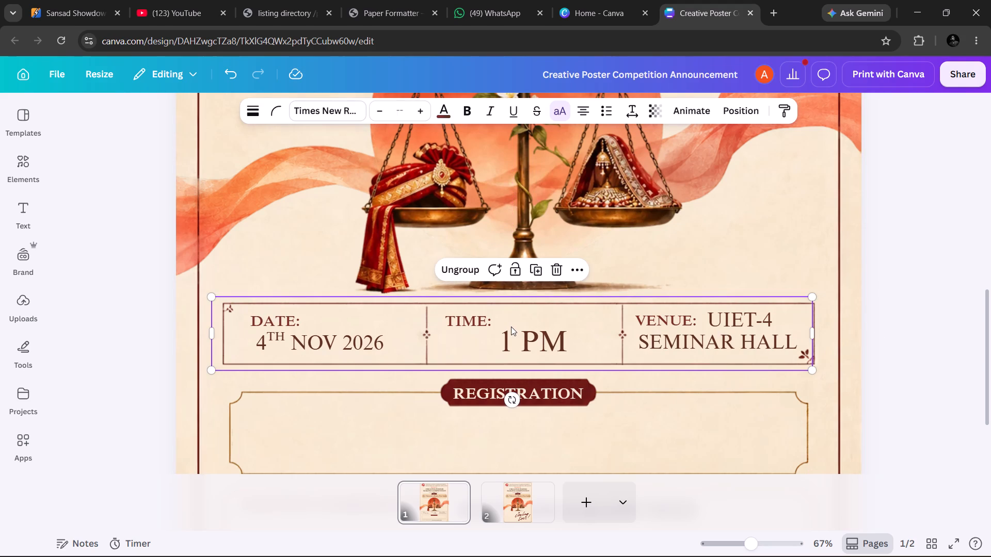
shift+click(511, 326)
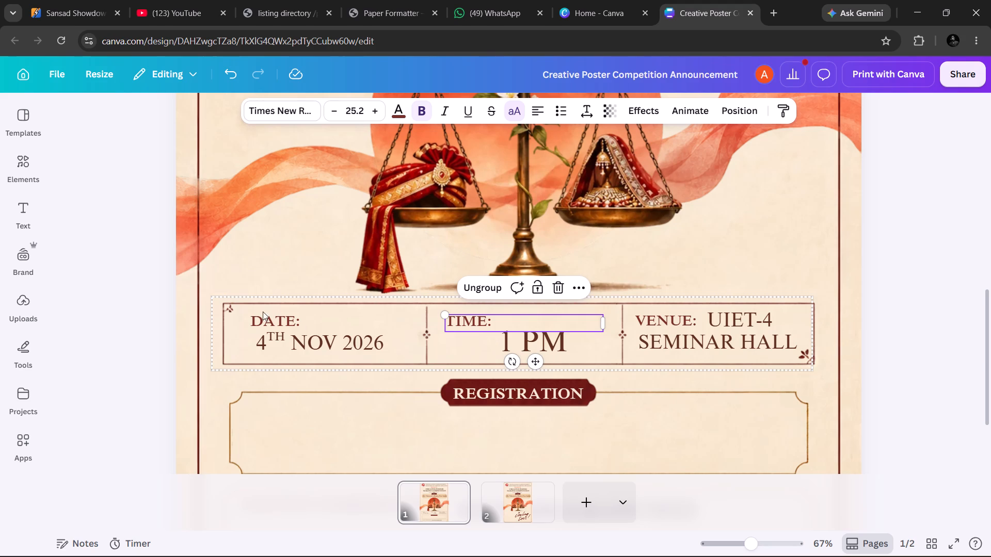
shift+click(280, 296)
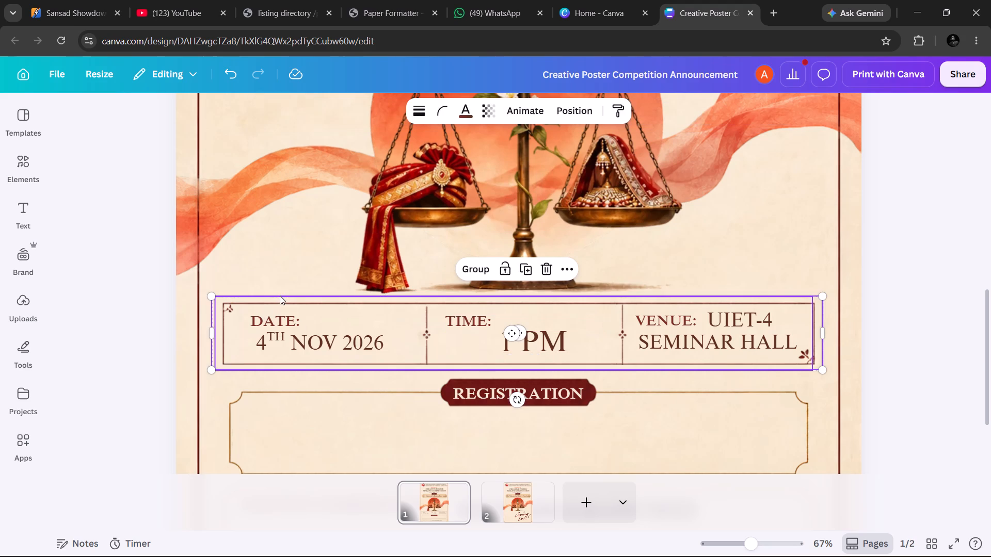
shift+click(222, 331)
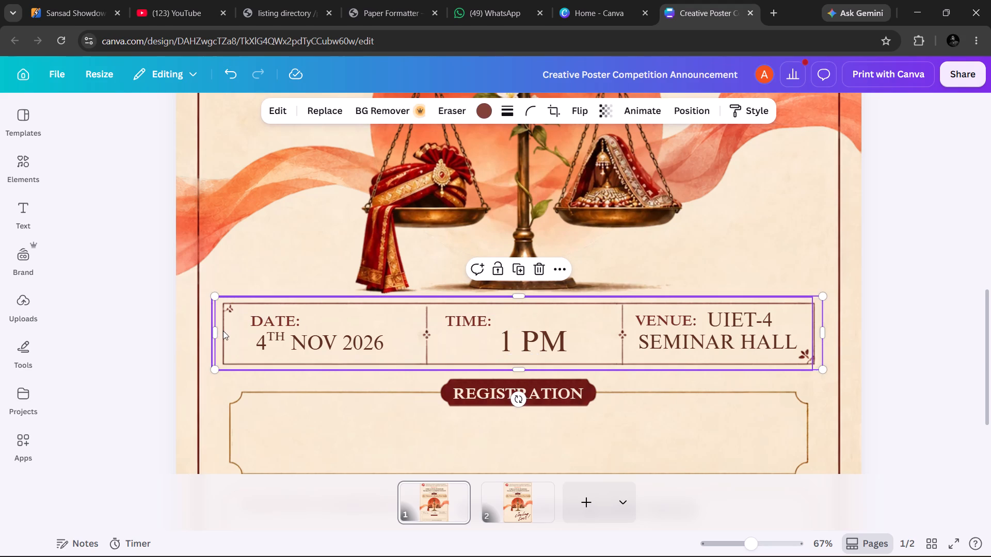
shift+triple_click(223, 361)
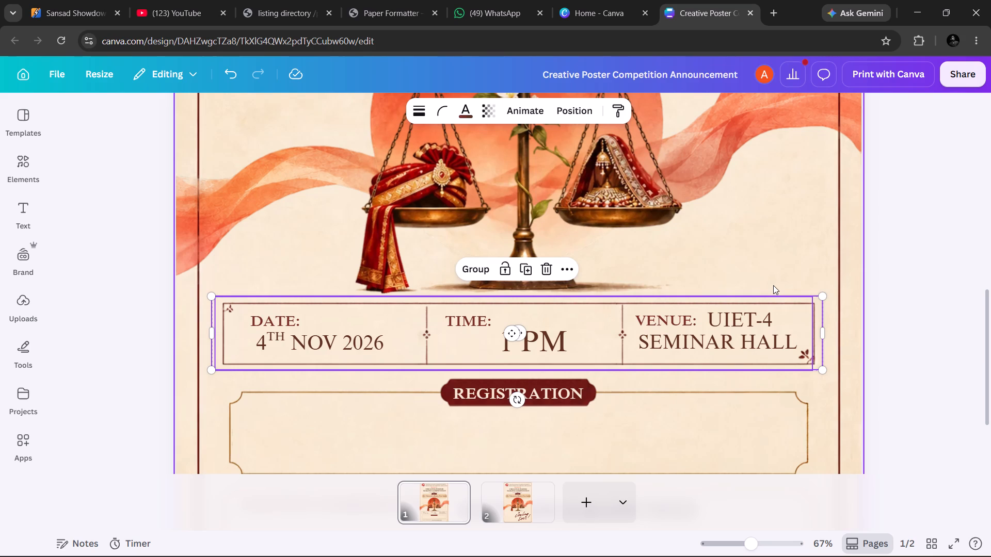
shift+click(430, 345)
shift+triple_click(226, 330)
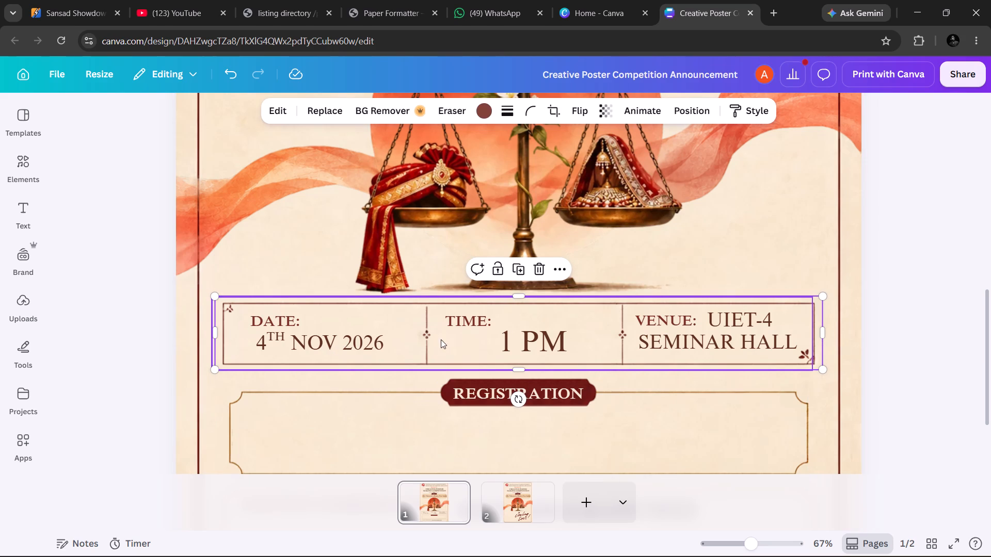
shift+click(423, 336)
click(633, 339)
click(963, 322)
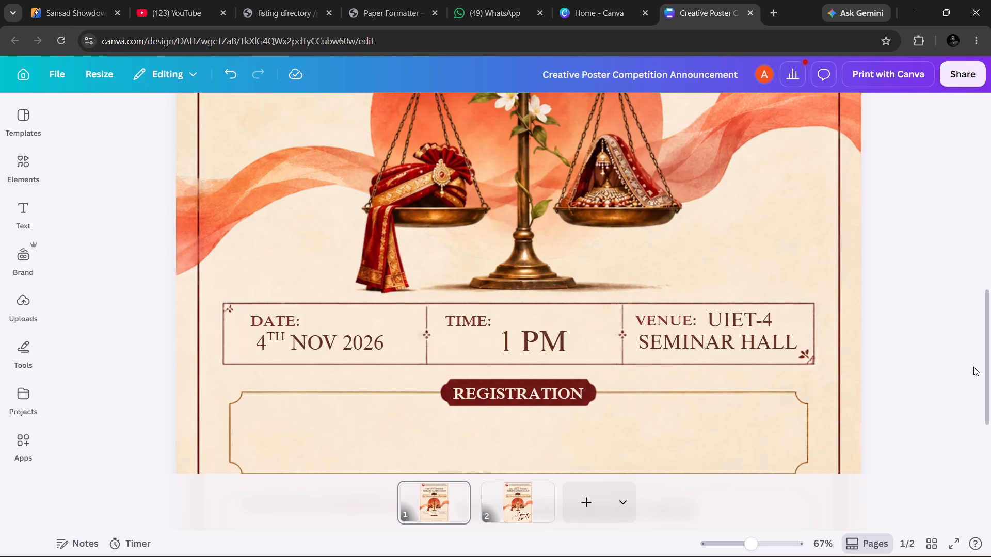
Delete the faculty coordinators section at the bottom of page 1: its ornamental frame, the FACULTY COORDINATORS label and the placeholder paragraph text.
scroll(973, 367, down, 3)
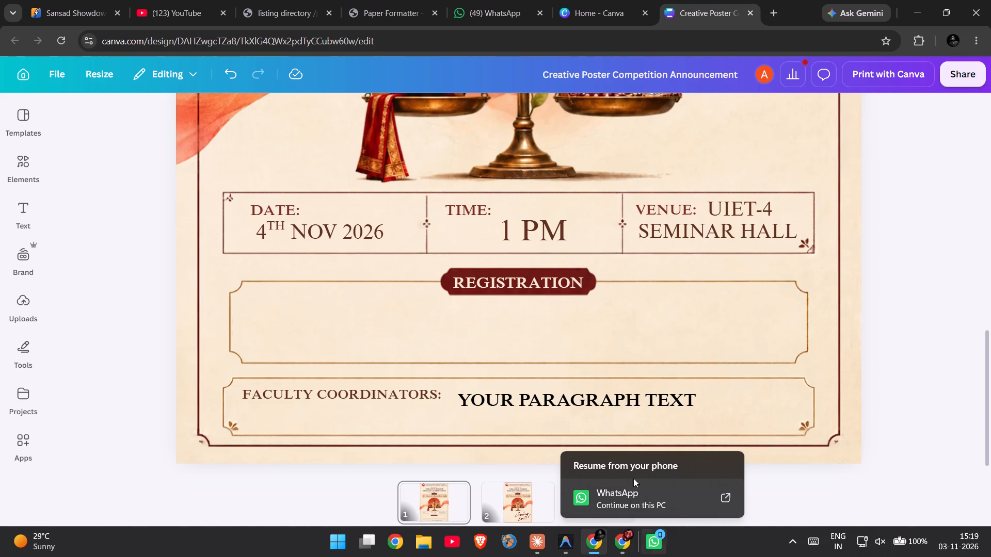
click(558, 381)
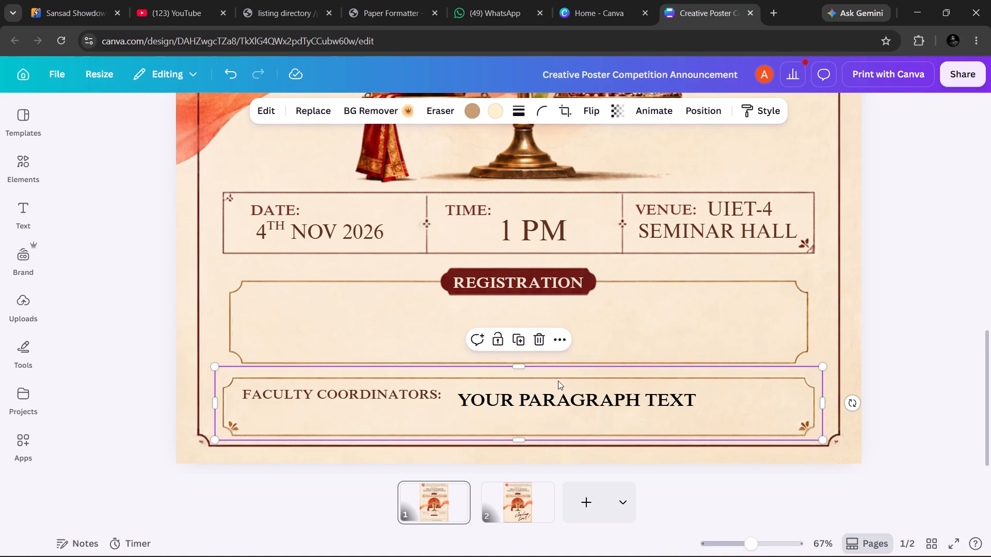
click(538, 341)
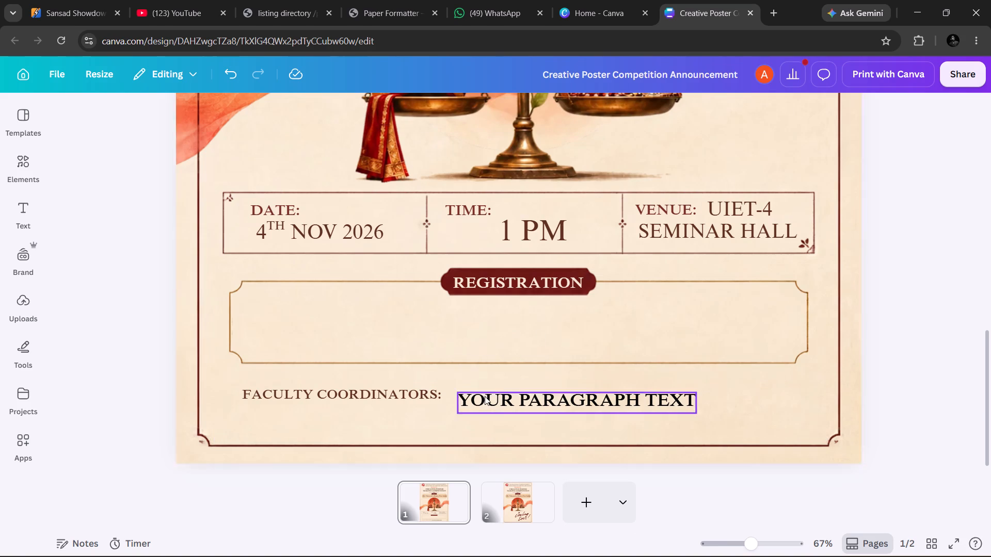
click(413, 389)
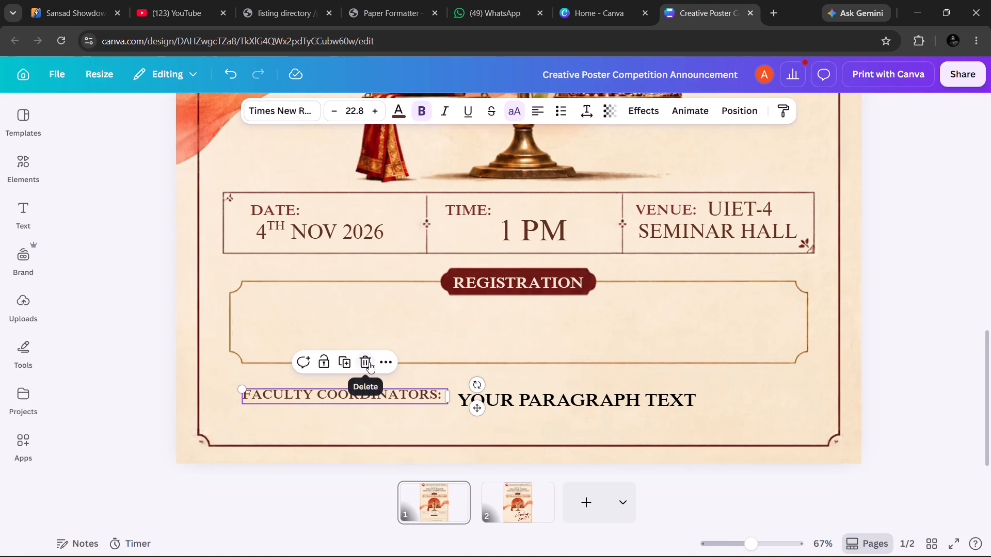
click(369, 362)
click(475, 408)
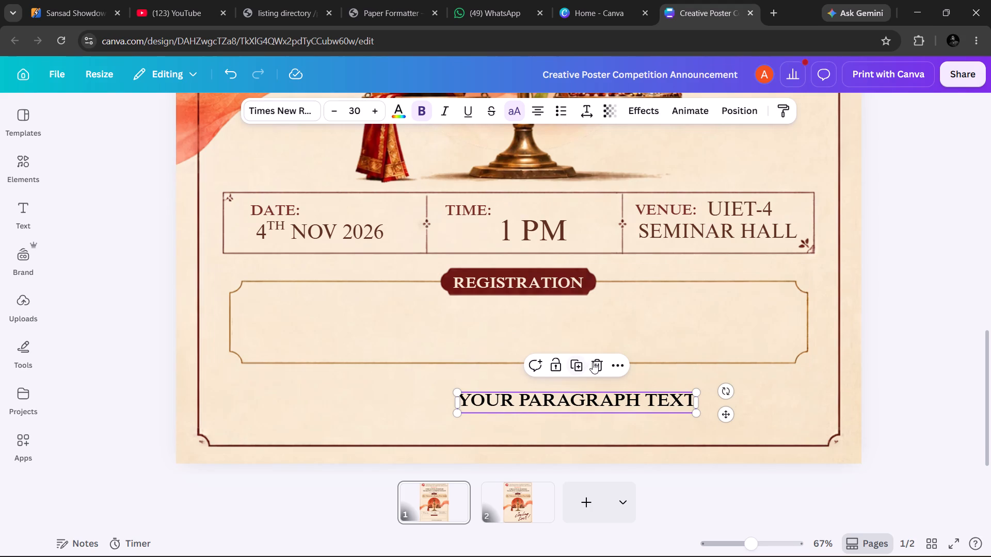
click(596, 363)
Delete the empty ornamental frame beneath the REGISTRATION banner on page 1, keeping the banner itself.
click(560, 315)
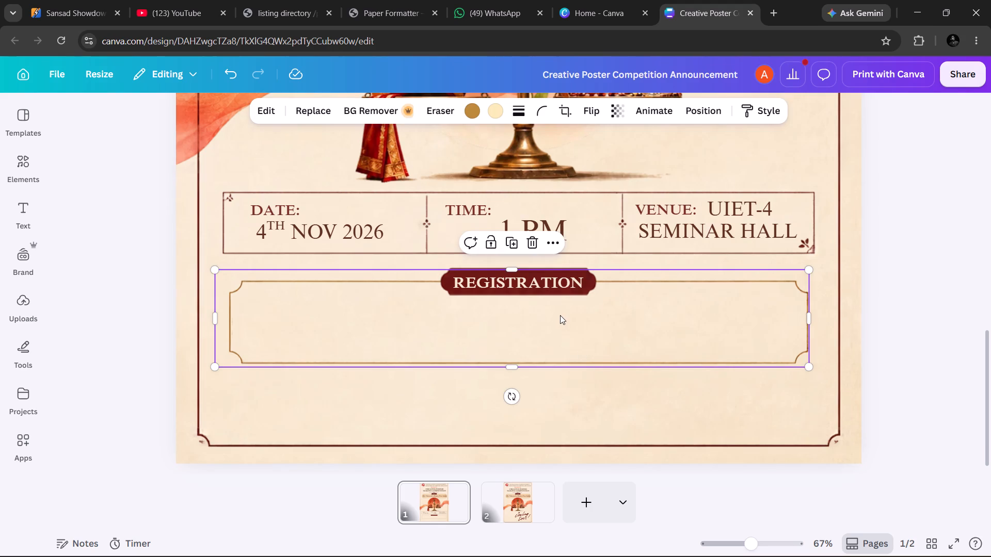
click(531, 243)
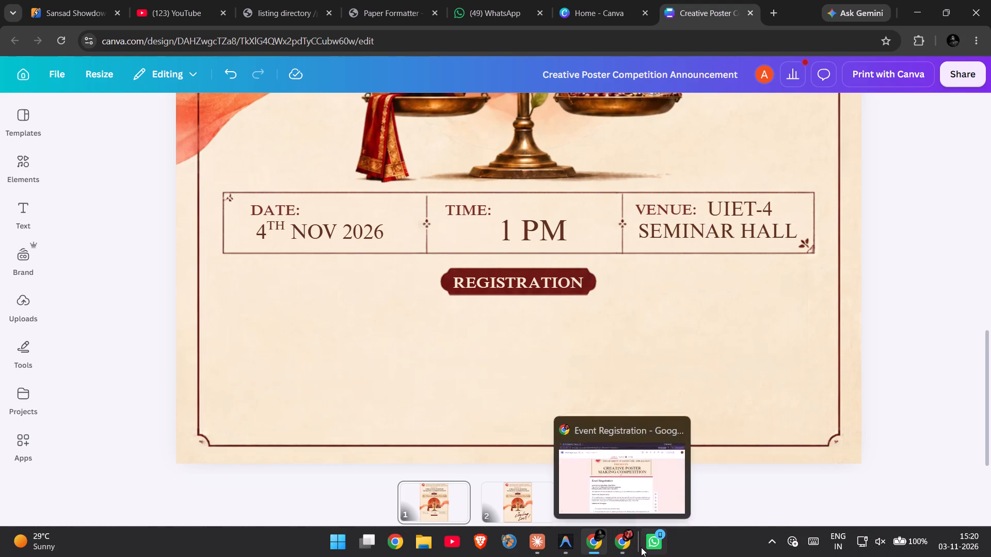
Switch to WhatsApp.
click(648, 547)
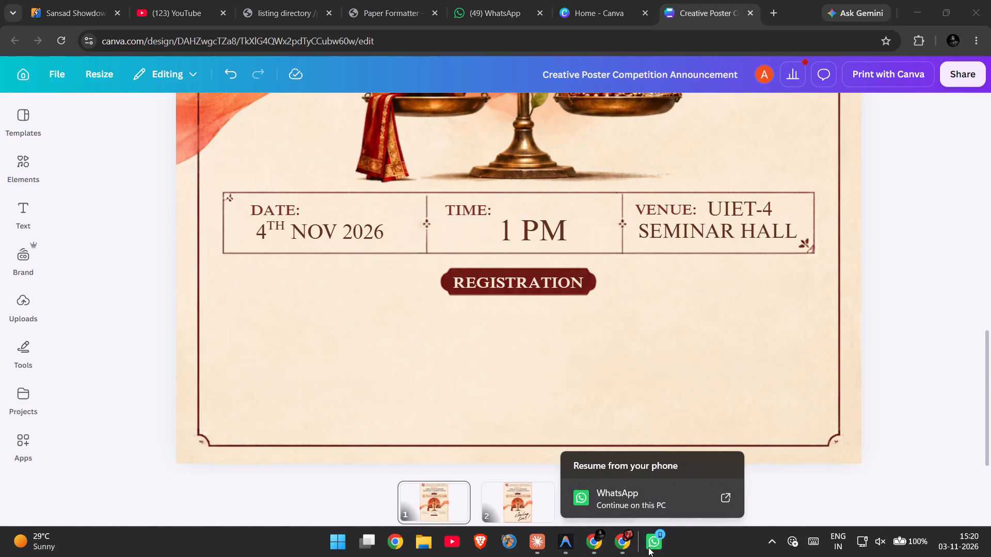
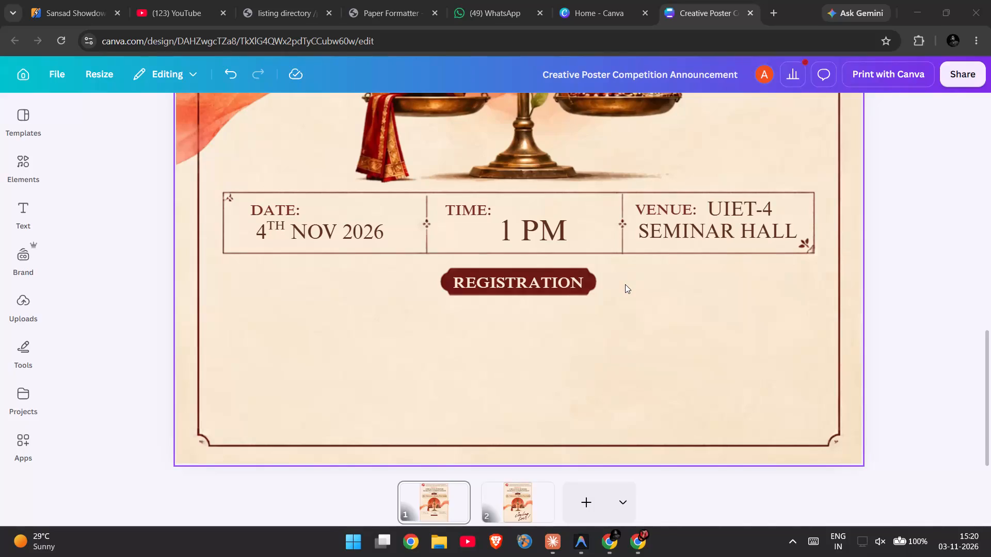
Undo the recent removals to restore the gold decorative frame behind REGISTRATION and the placeholder text below it.
key(ctrl+z)
key(ctrl+z)
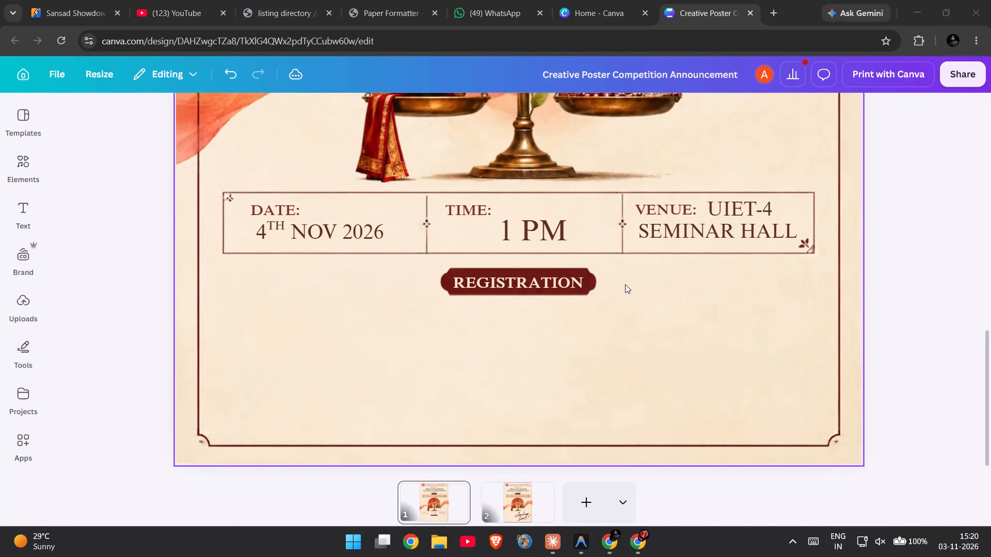
key(ctrl+z)
ctrl+click(625, 284)
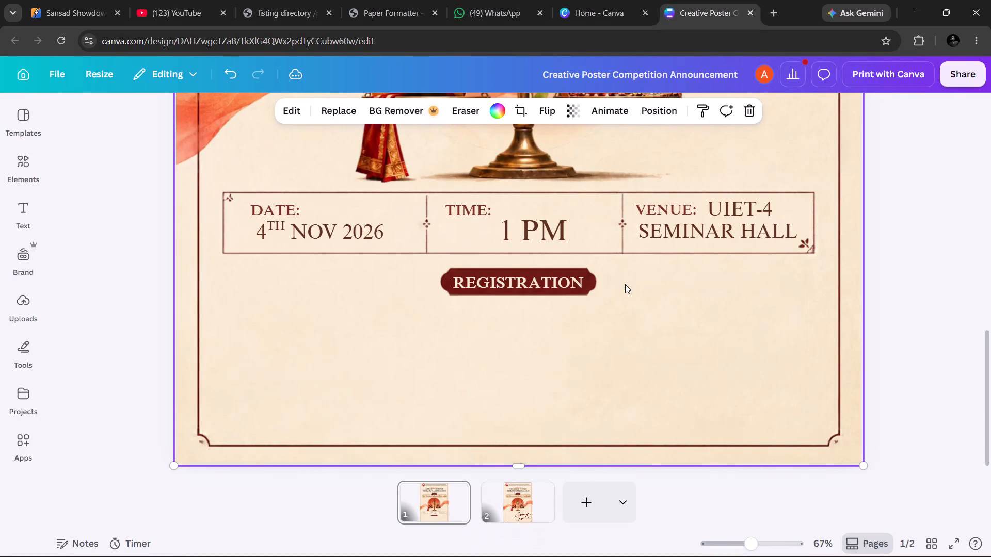
key(ctrl+z)
key(ctrl+z)
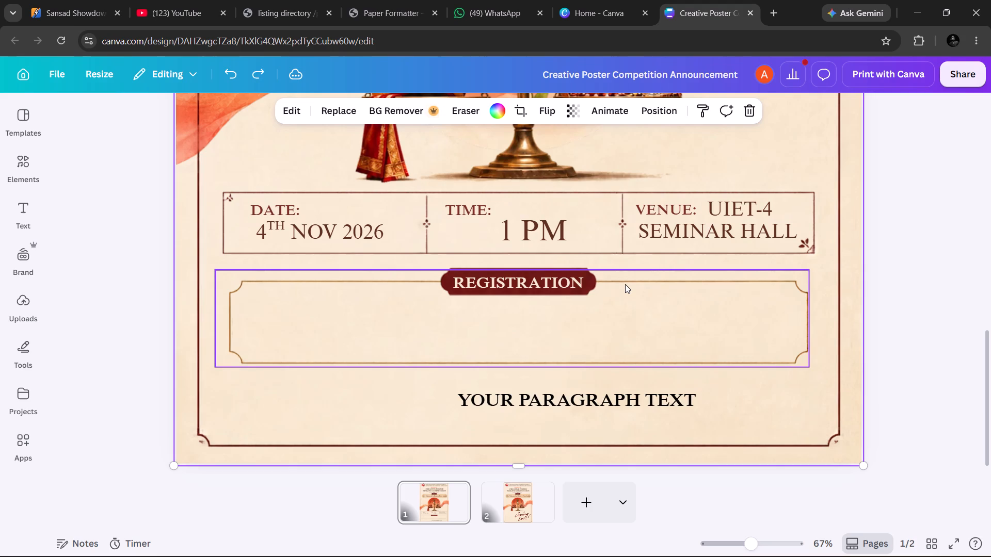
Delete the YOUR PARAGRAPH TEXT placeholder below the registration frame.
click(581, 393)
key(Delete)
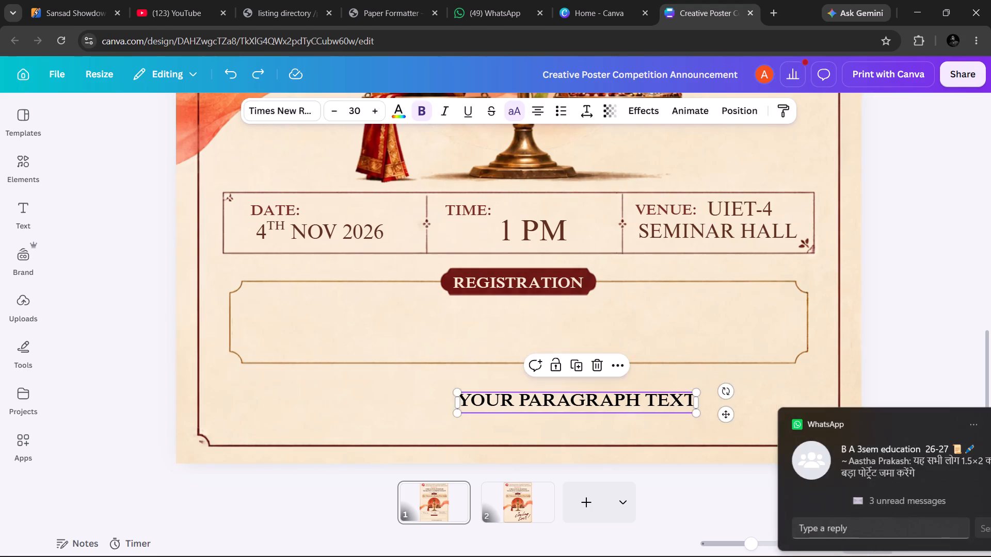
Resize the gold registration frame, enlarging it slightly overall and adjusting its right and left sides to narrow it around the REGISTRATION heading.
click(673, 337)
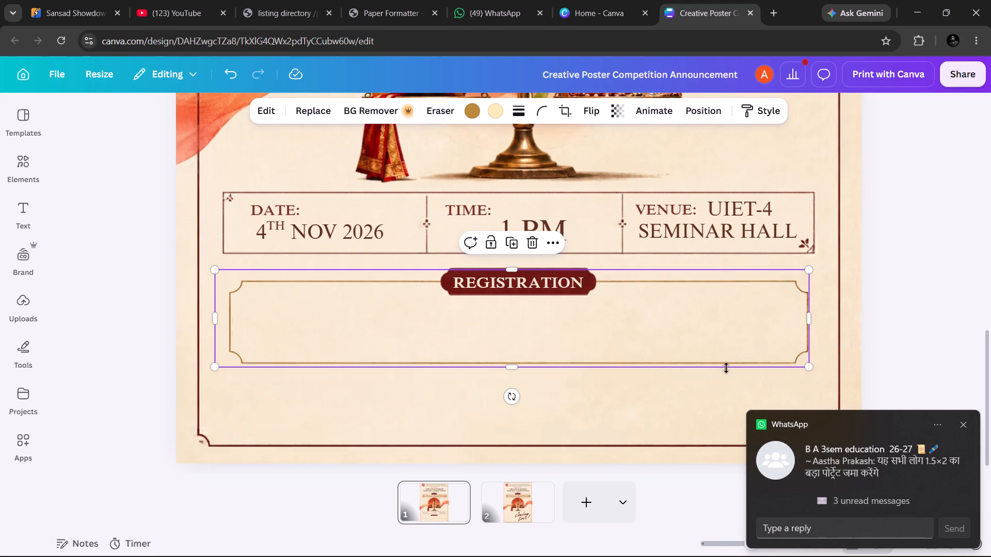
drag(809, 368, 748, 368)
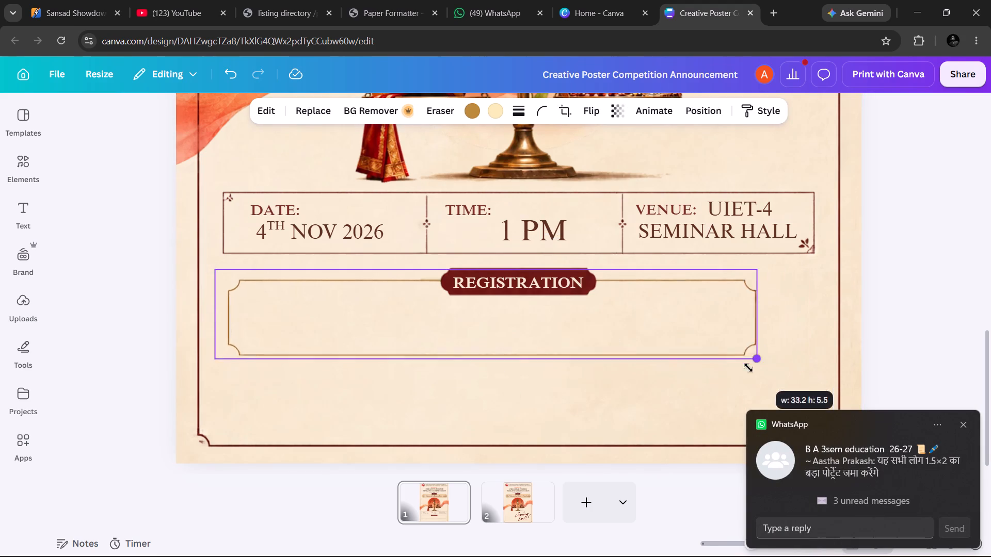
drag(748, 368, 824, 401)
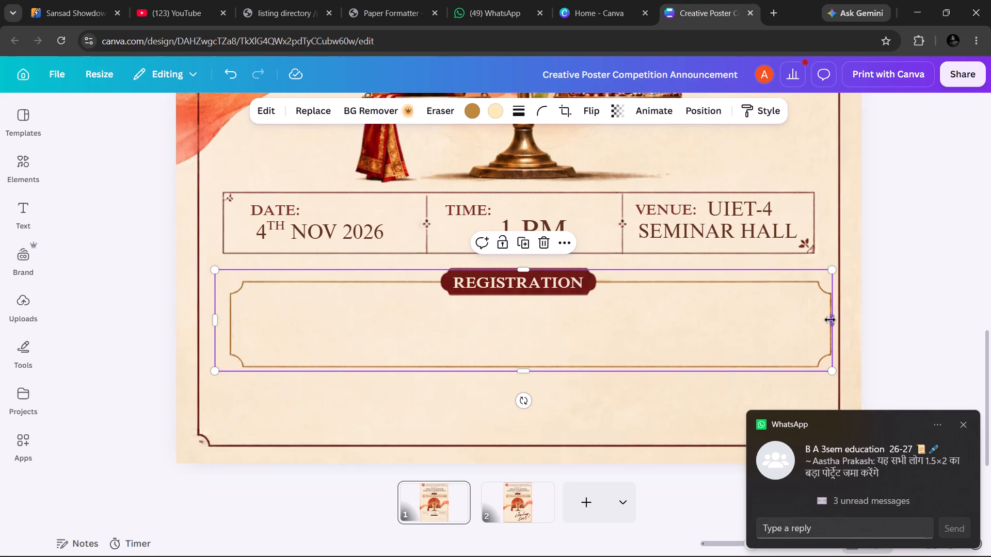
drag(830, 319, 690, 321)
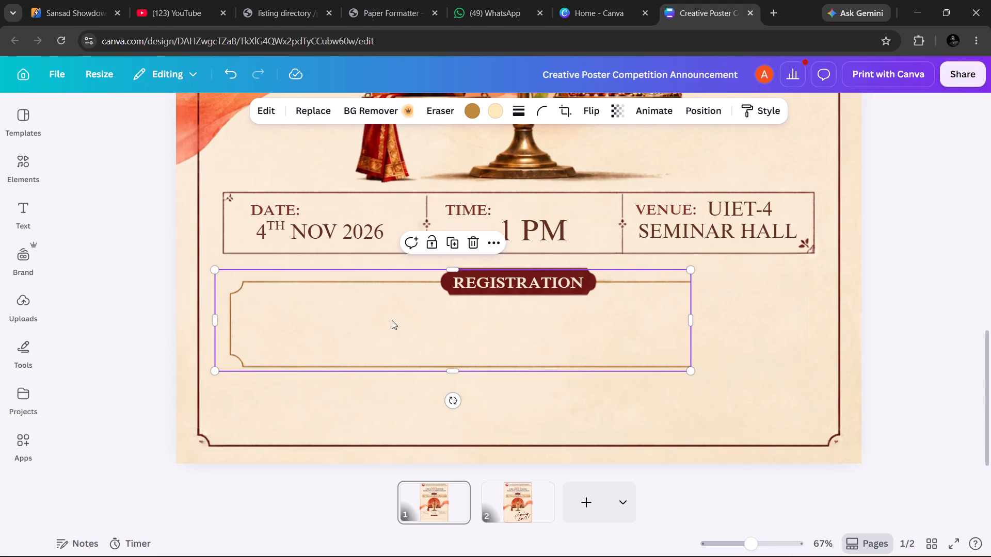
drag(214, 315, 252, 326)
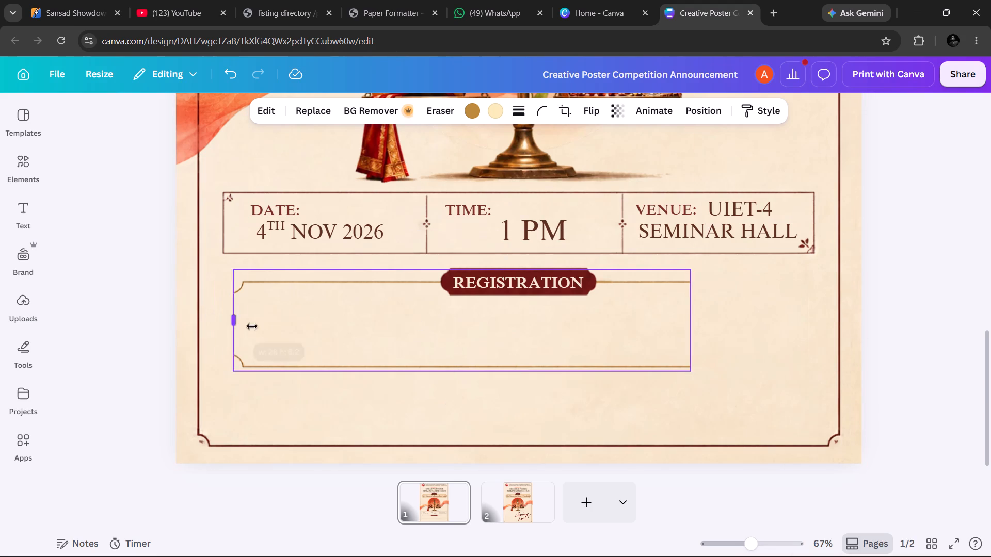
drag(252, 326, 186, 317)
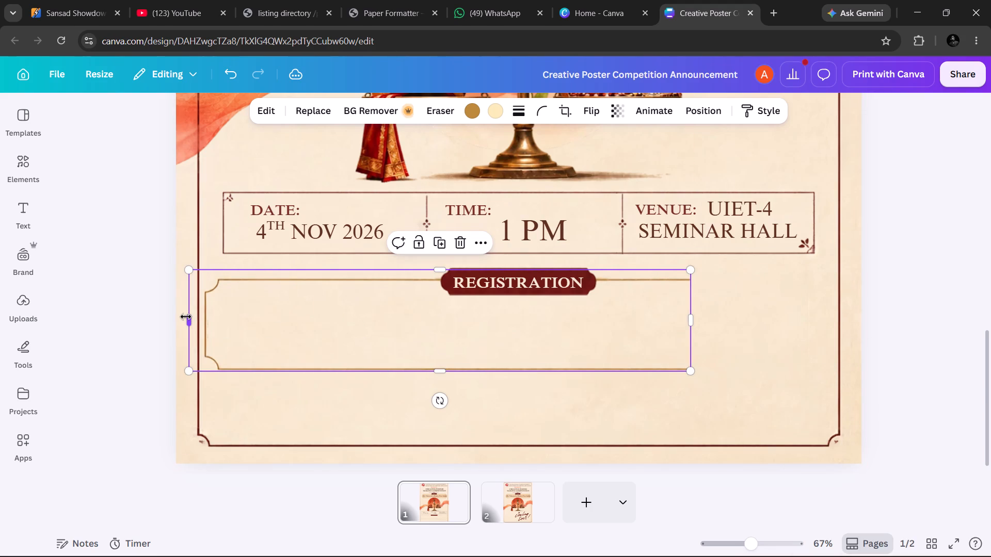
click(186, 317)
Shift the gold frame behind the REGISTRATION banner toward the page centre and crop away both its sides to a width of about 21.5.
drag(193, 325, 240, 327)
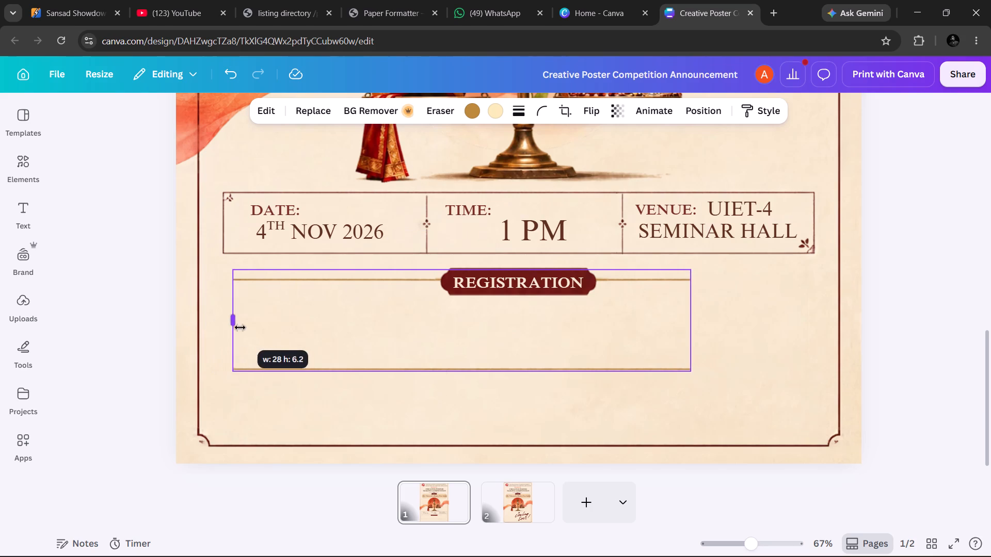
drag(240, 327, 193, 332)
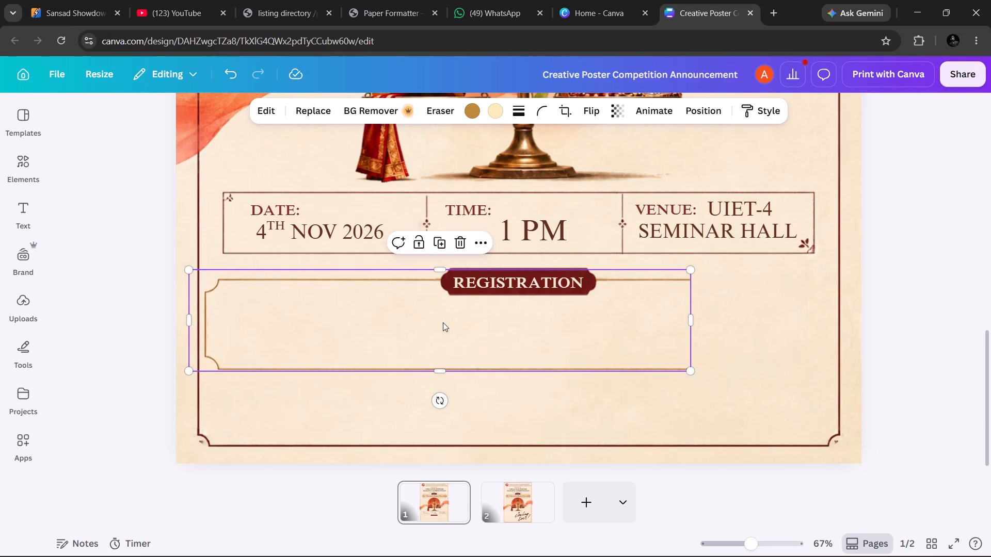
drag(443, 322, 508, 323)
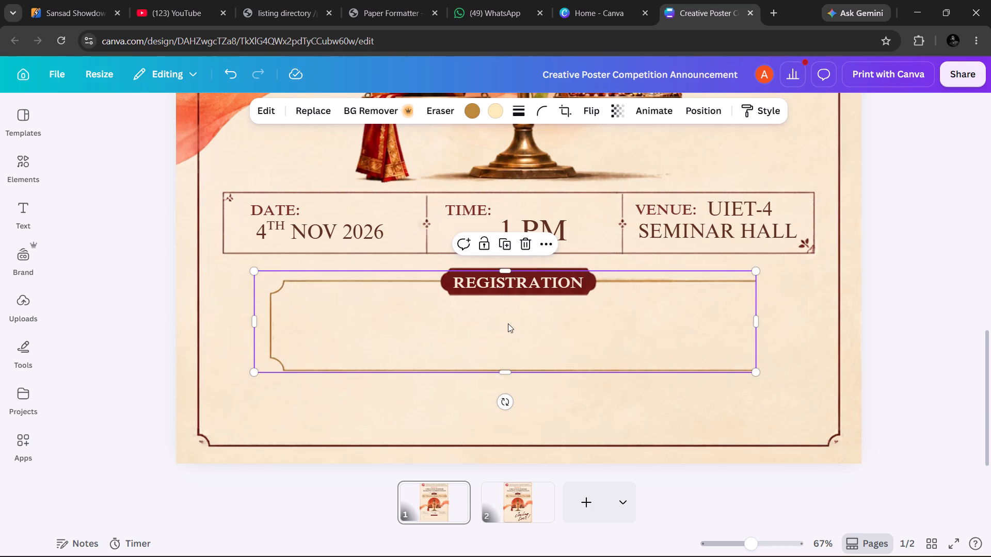
drag(758, 324, 784, 332)
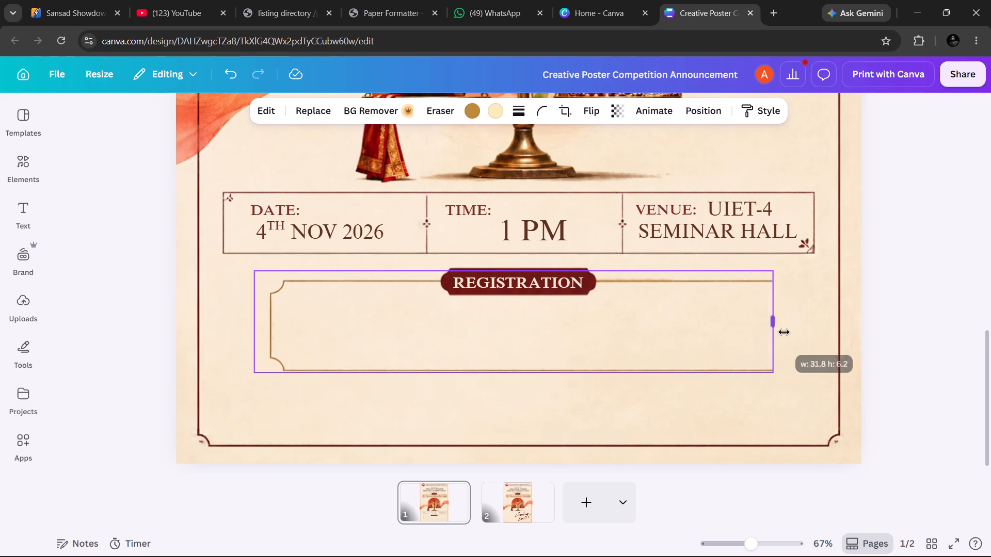
drag(784, 332, 683, 355)
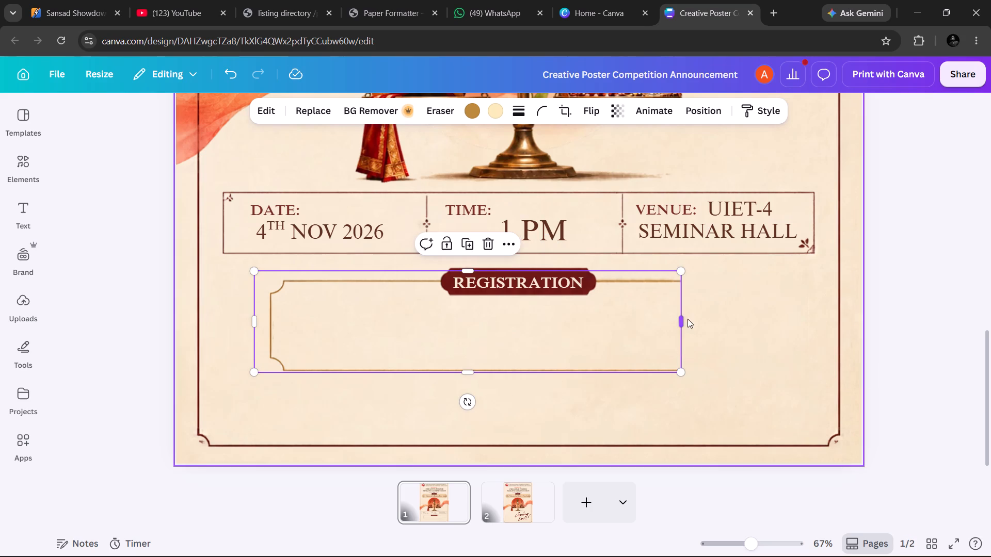
drag(683, 323, 876, 332)
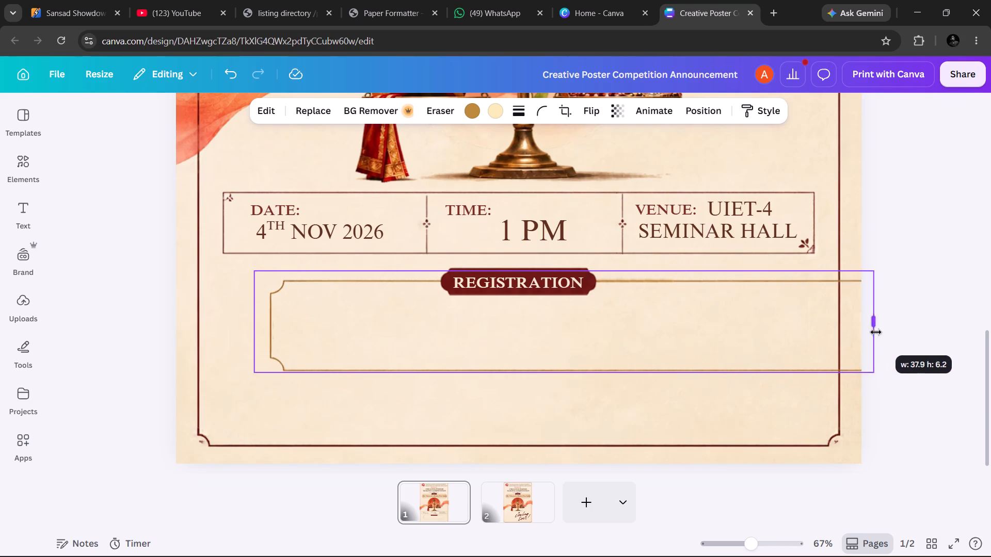
drag(876, 332, 699, 330)
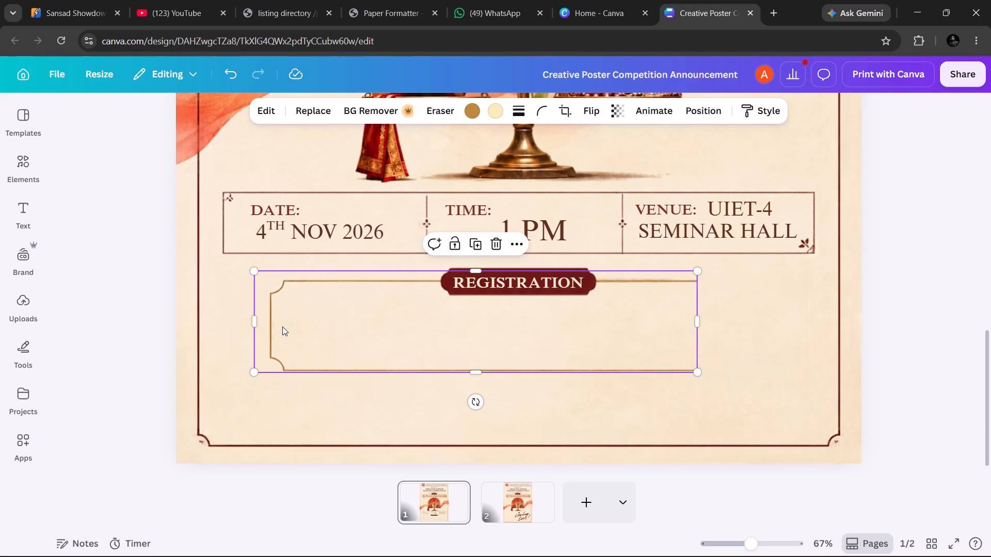
drag(252, 321, 342, 339)
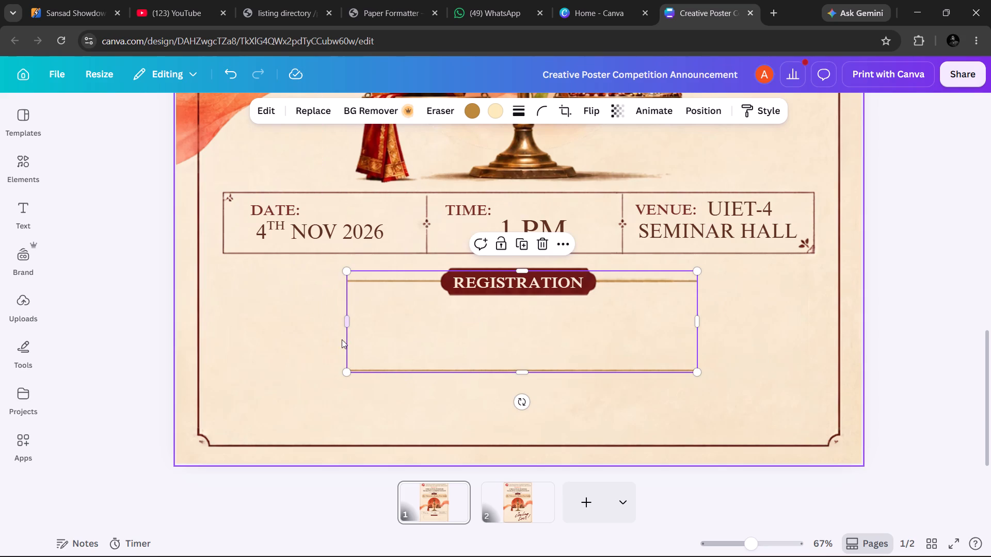
click(307, 356)
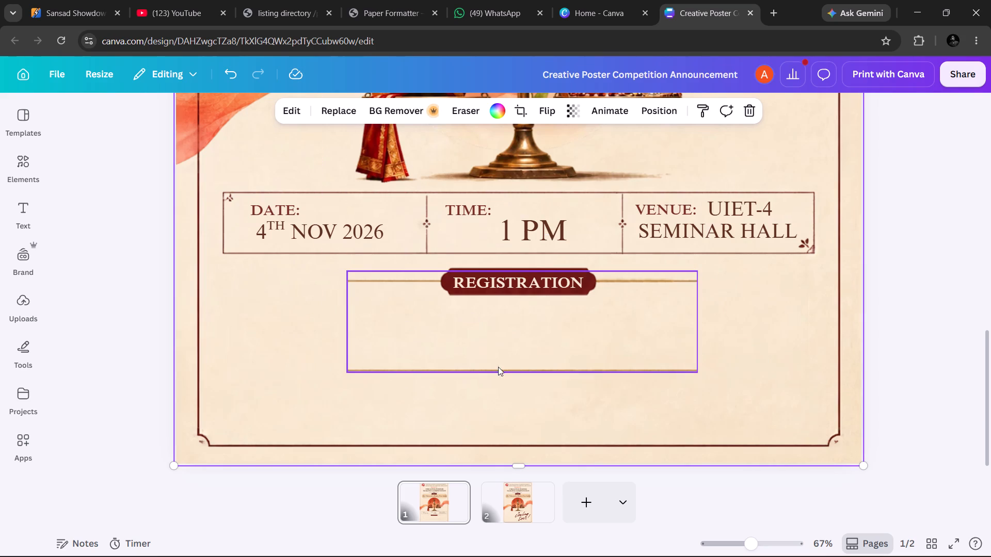
Crop the gold frame's lower edge away so only the horizontal line behind the REGISTRATION banner remains.
scroll(432, 392, up, 3)
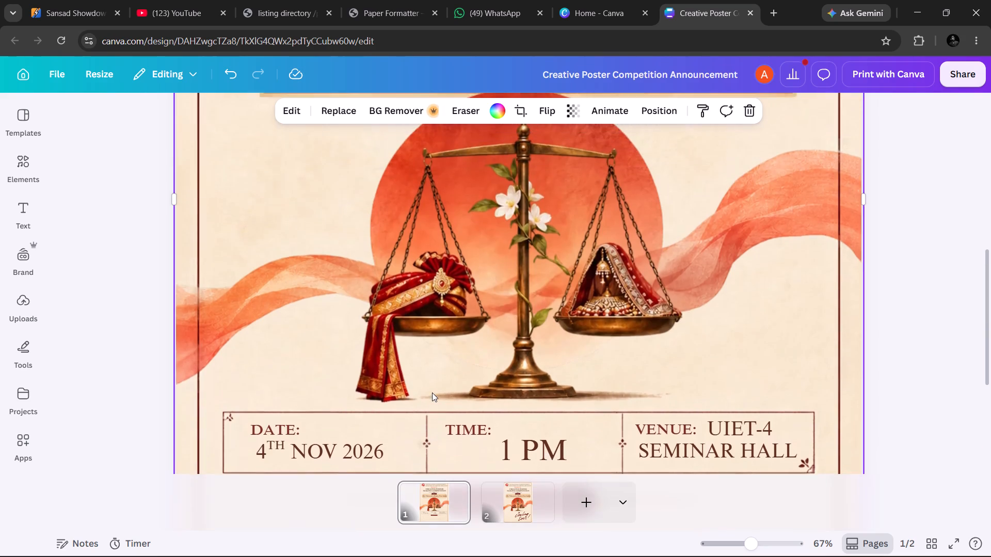
scroll(432, 392, down, 3)
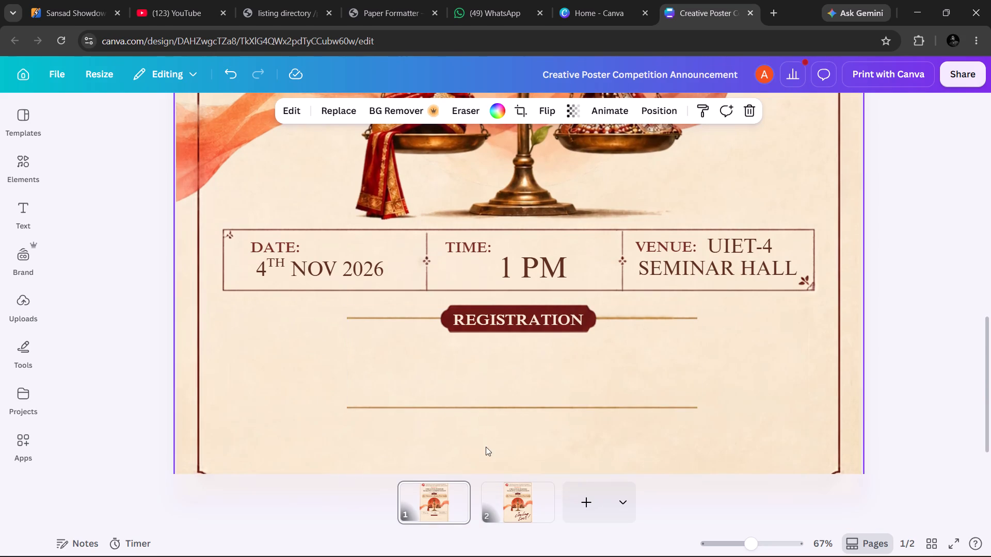
click(451, 381)
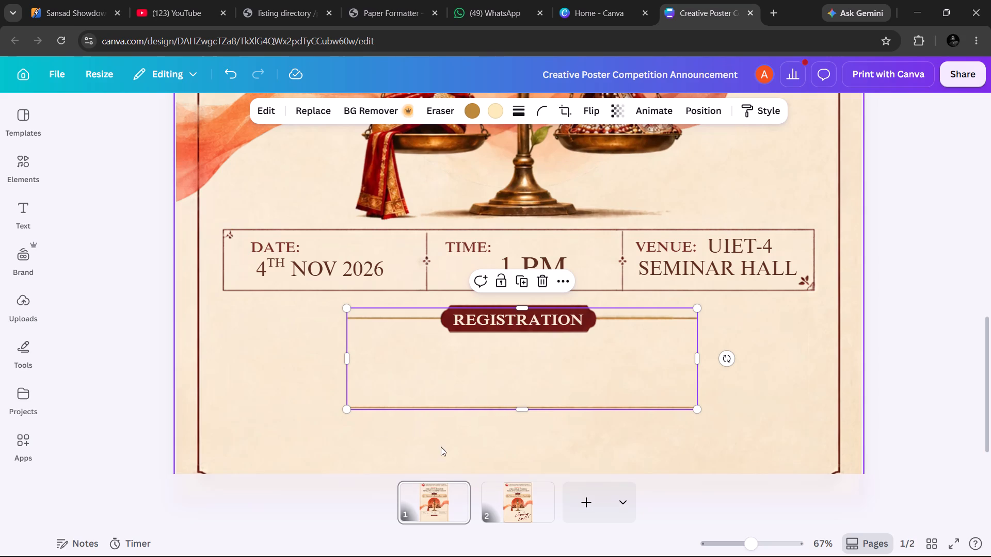
click(329, 411)
scroll(329, 411, down, 2)
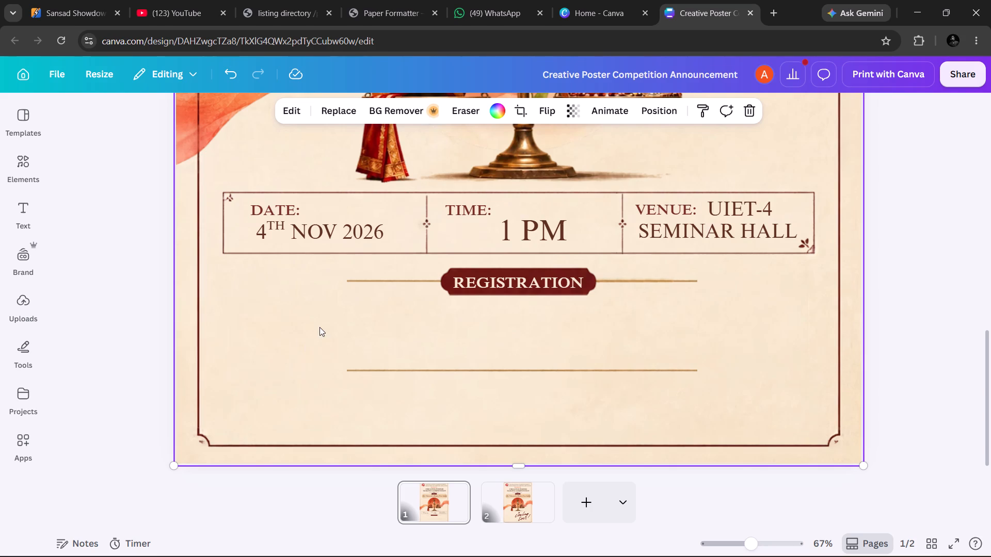
click(443, 368)
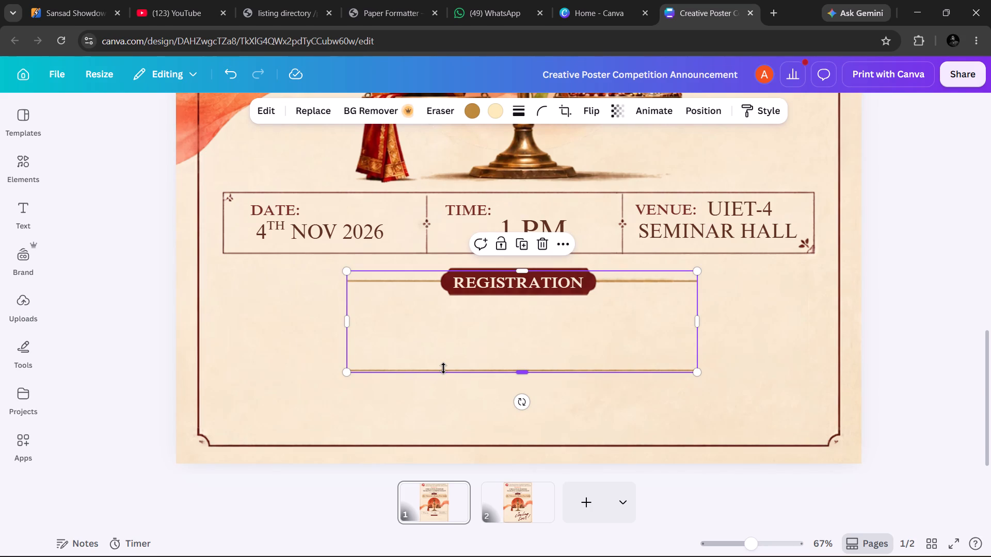
drag(521, 369, 520, 346)
drag(520, 346, 513, 296)
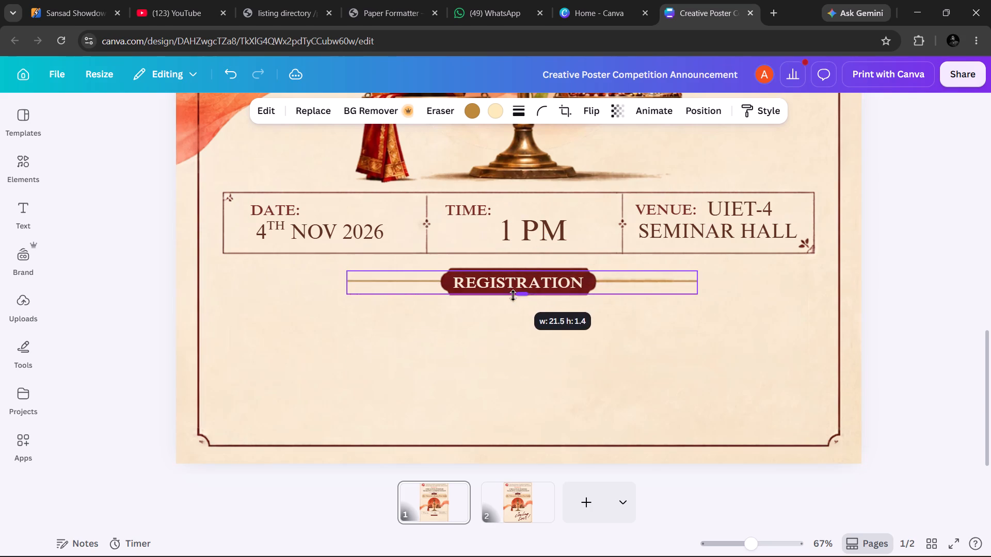
drag(513, 296, 500, 352)
click(318, 315)
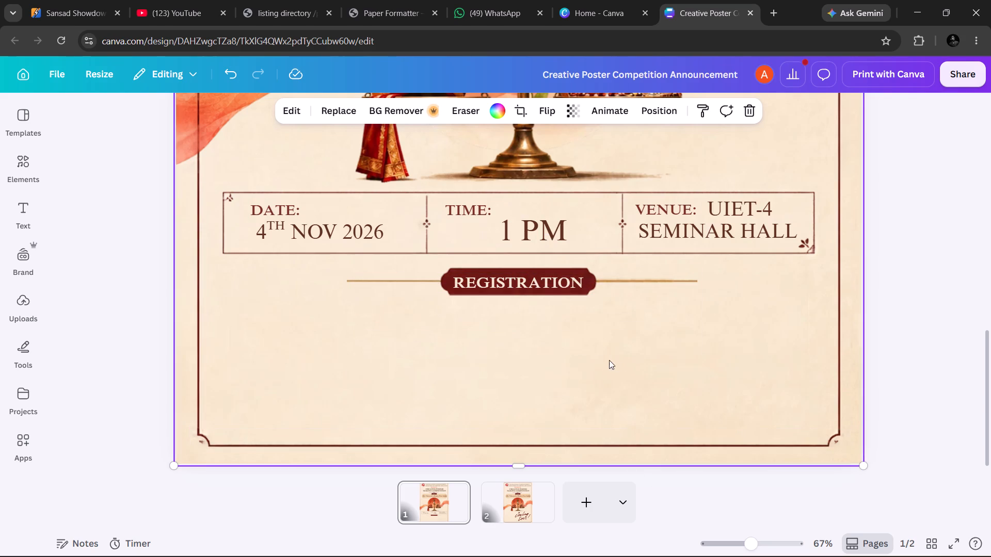
click(510, 379)
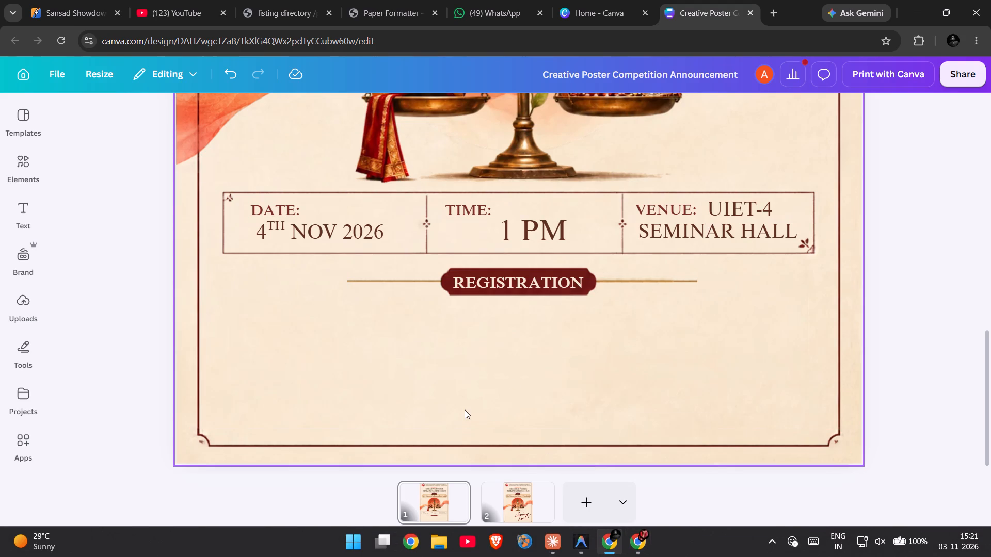
Switch to the Event Registration form in Google Forms.
click(638, 550)
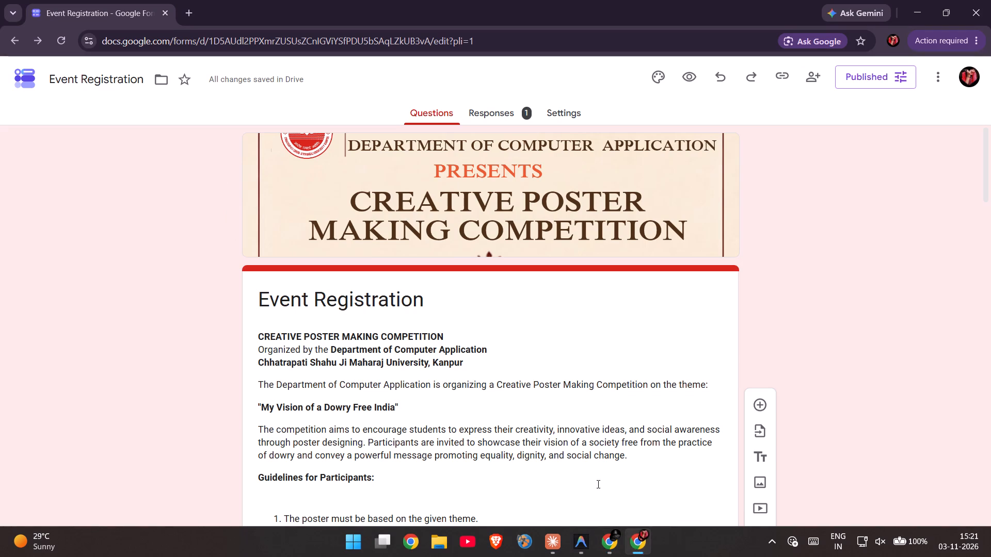
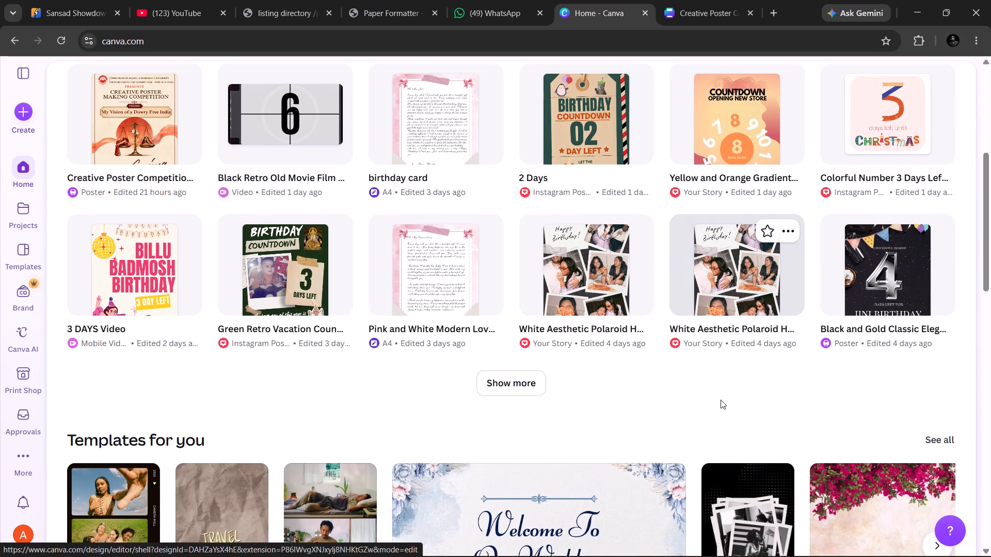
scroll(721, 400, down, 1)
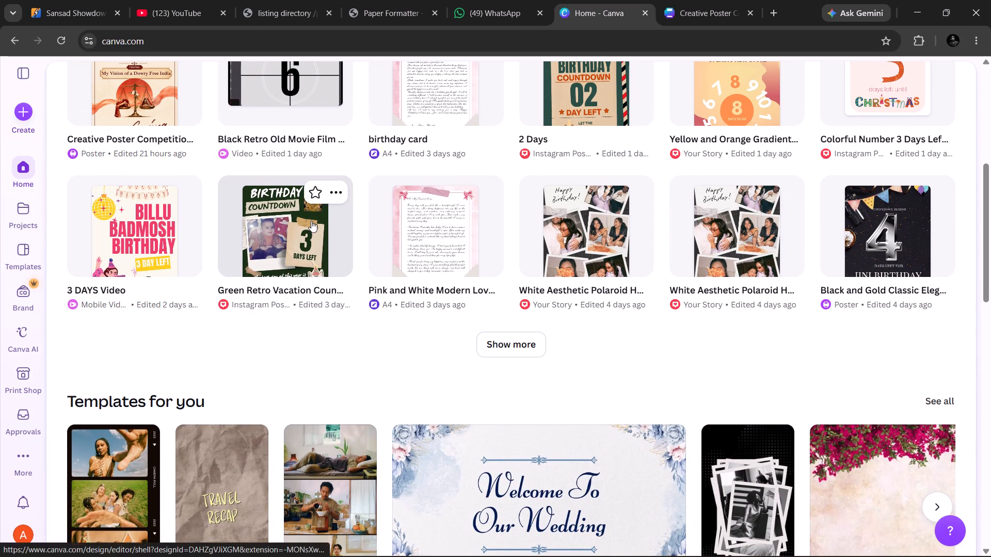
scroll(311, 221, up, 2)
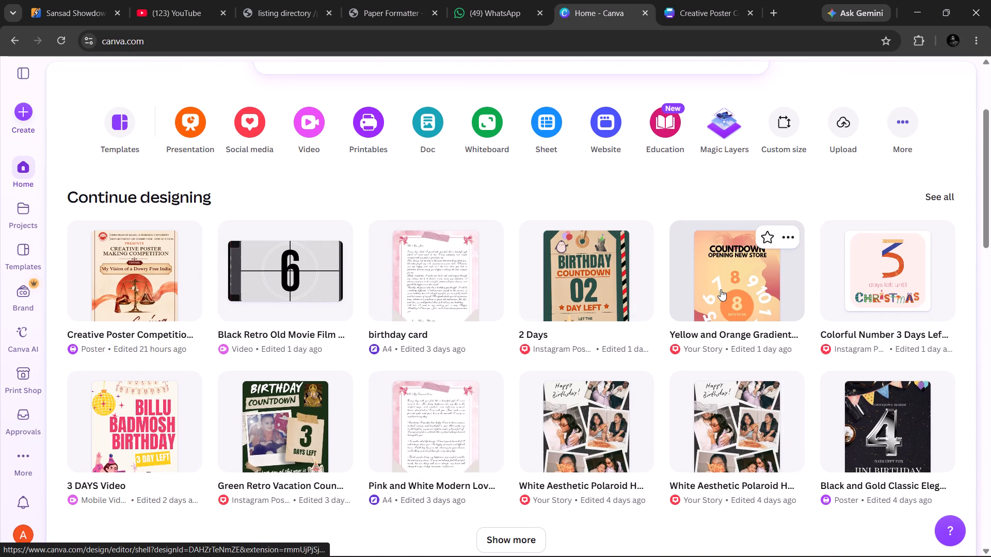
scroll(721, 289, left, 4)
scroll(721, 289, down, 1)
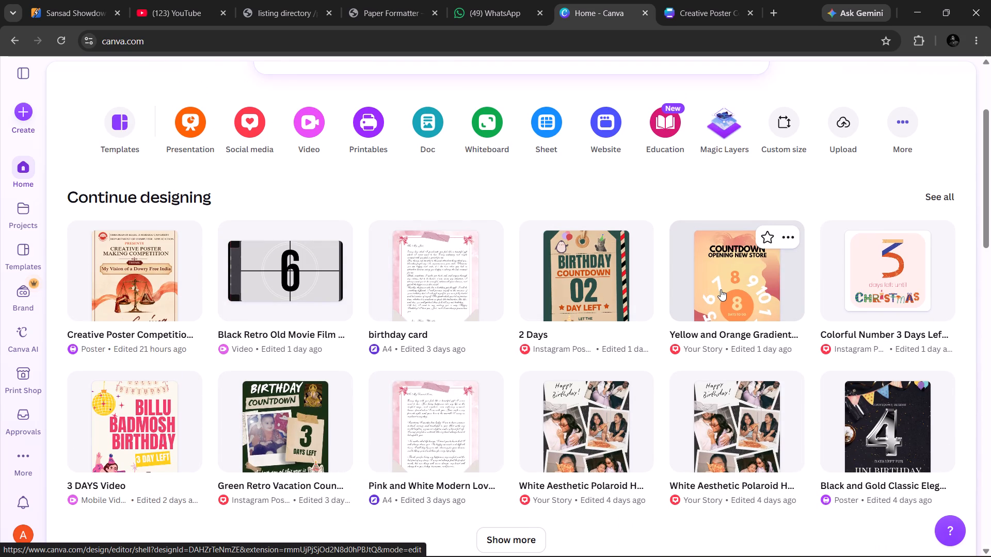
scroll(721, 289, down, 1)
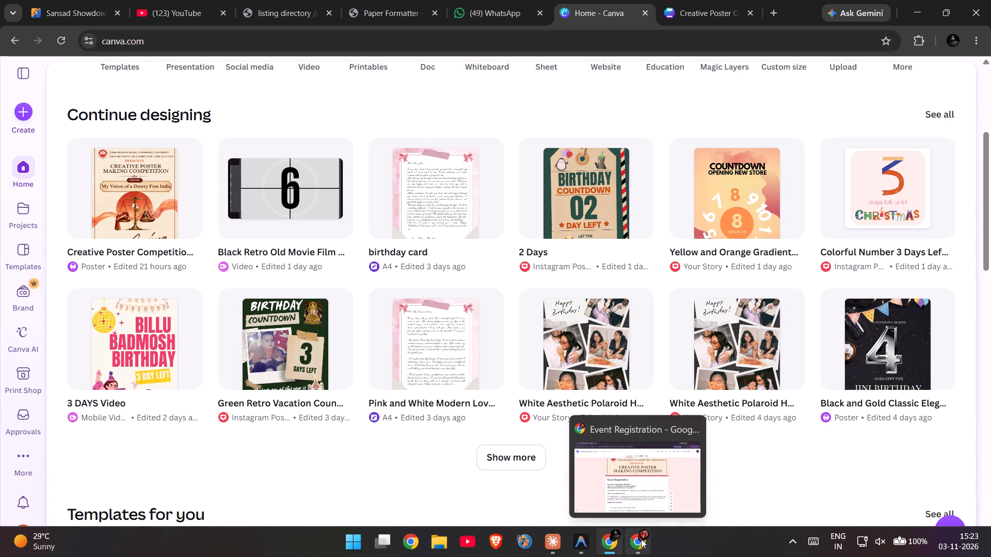
Switch to the Event Registration form in Google Forms.
click(641, 539)
Add a bold line reading "FOR ANY QUERY CONTACT :" at the end of the form description, below the "Unleash Your Creativity" line.
scroll(593, 380, down, 3)
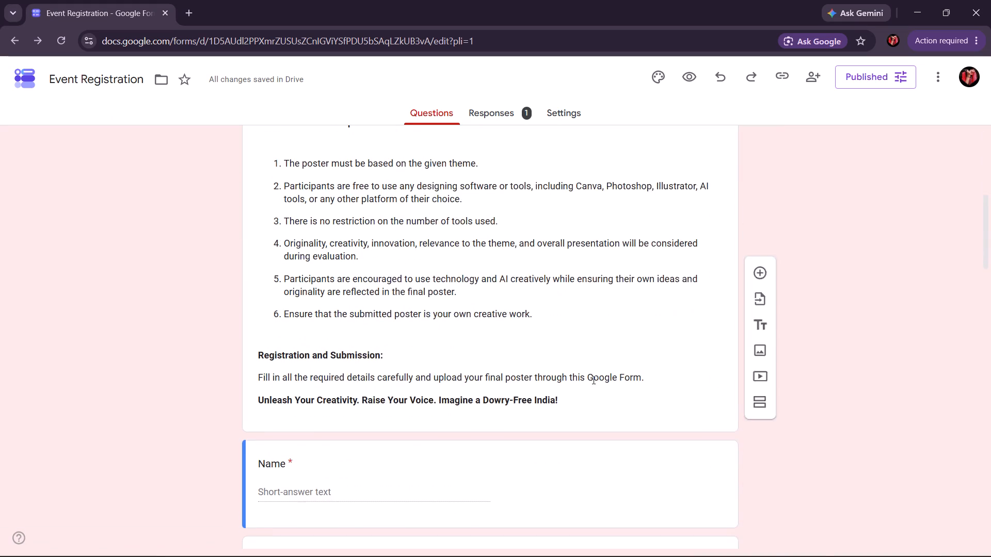
scroll(593, 380, down, 2)
click(578, 336)
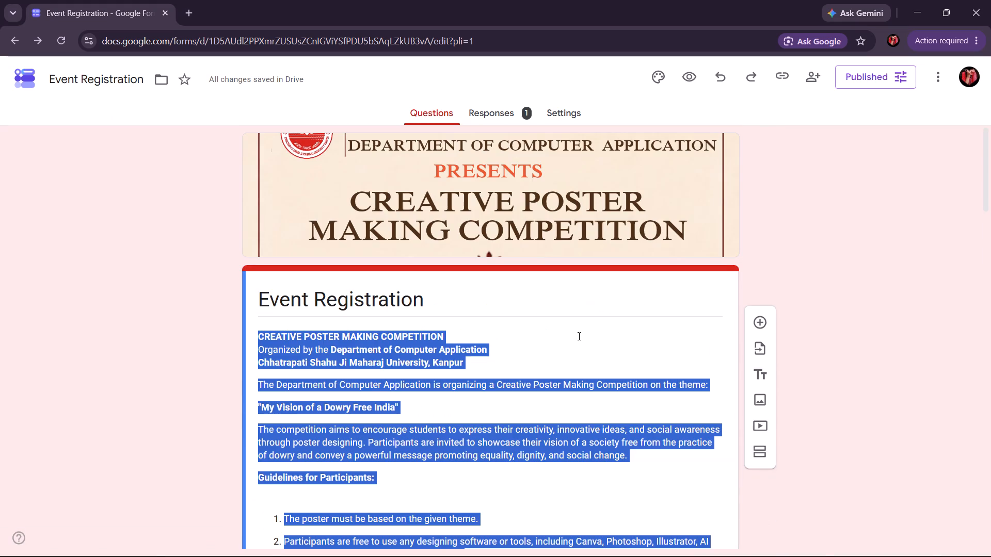
scroll(558, 343, down, 4)
scroll(558, 343, up, 1)
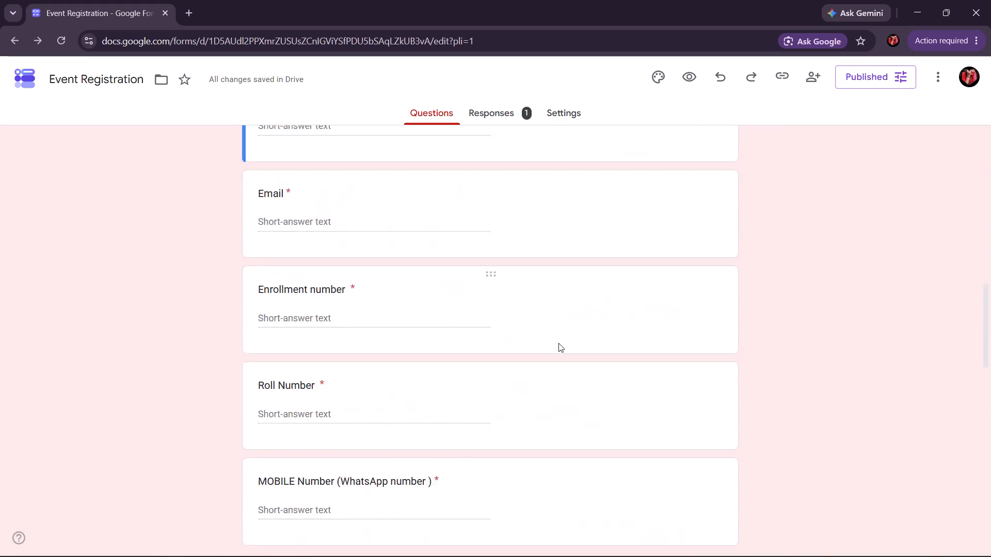
scroll(558, 343, up, 1)
click(561, 260)
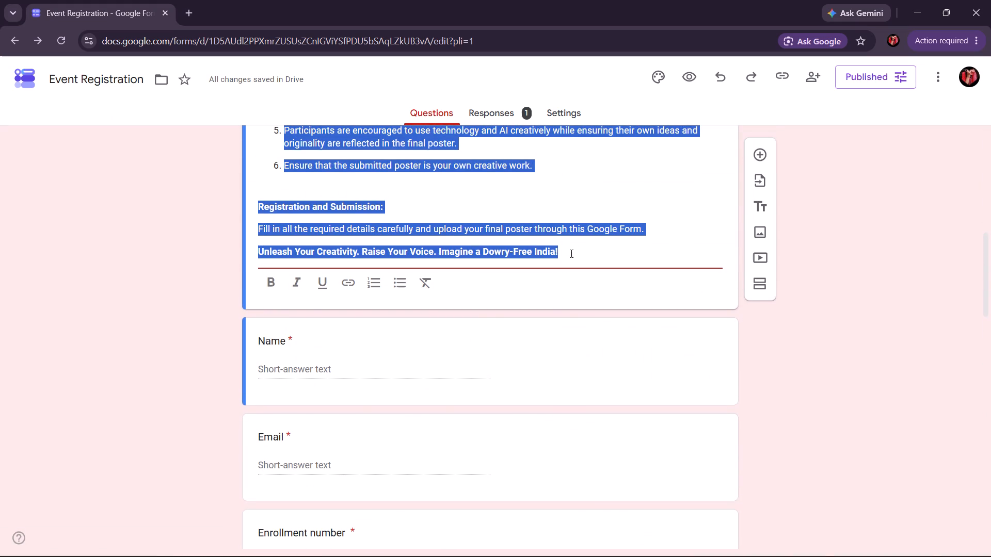
click(570, 254)
key(Return)
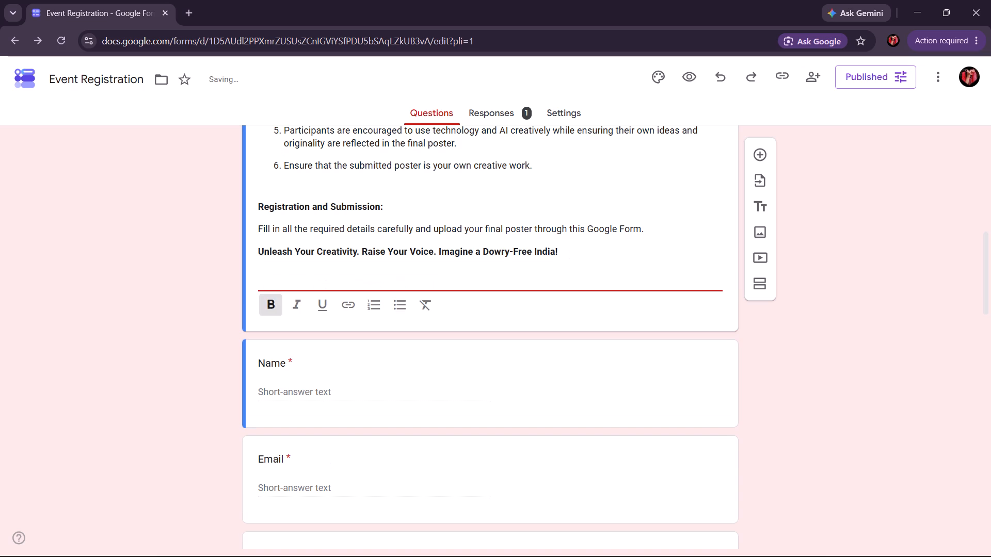
text(FOR)
key(space)
text(ANY)
key(space)
text(QUU)
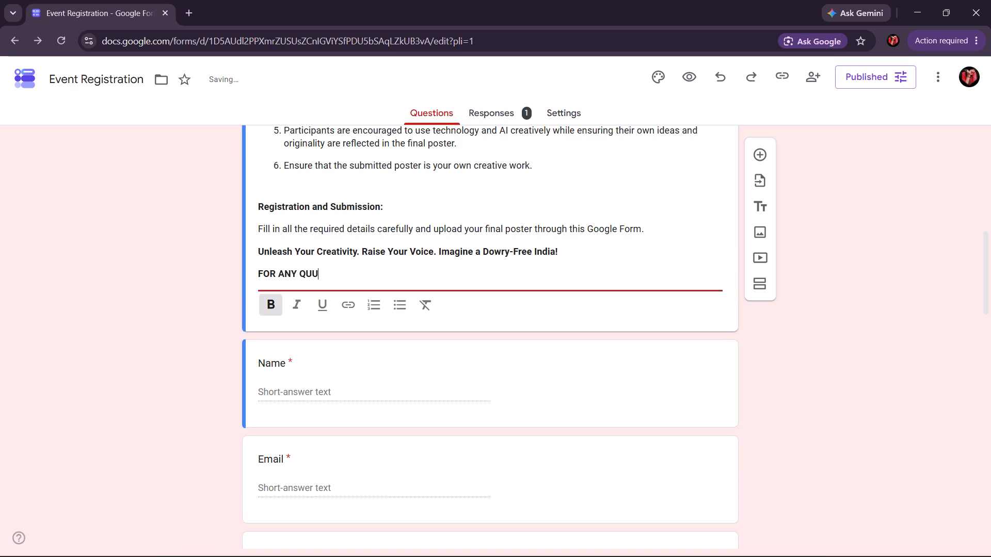
key(BackSpace)
text(EERY)
key(space)
key(BackSpace)
key(BackSpace)
key(BackSpace)
key(BackSpace)
text(RY)
key(space)
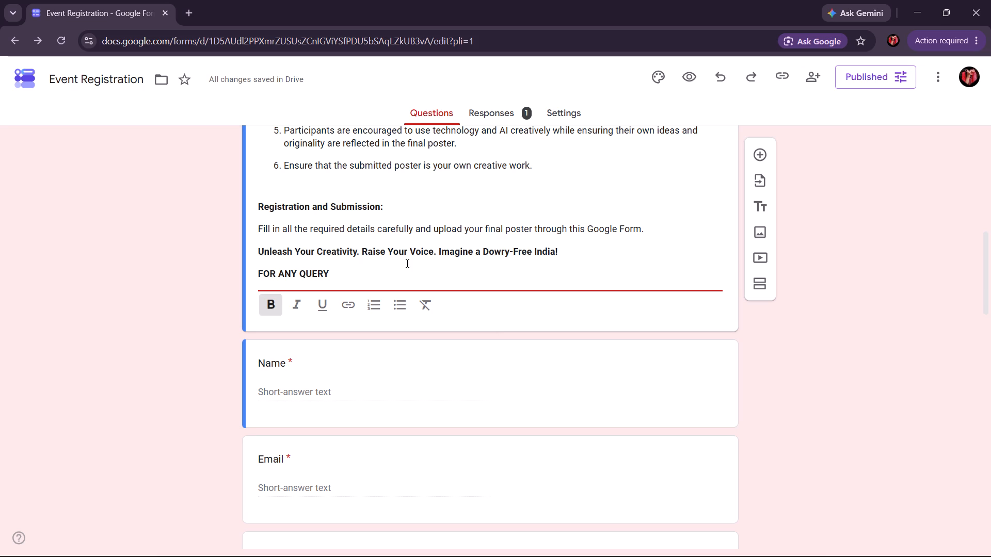
text(CONTACT)
key(space)
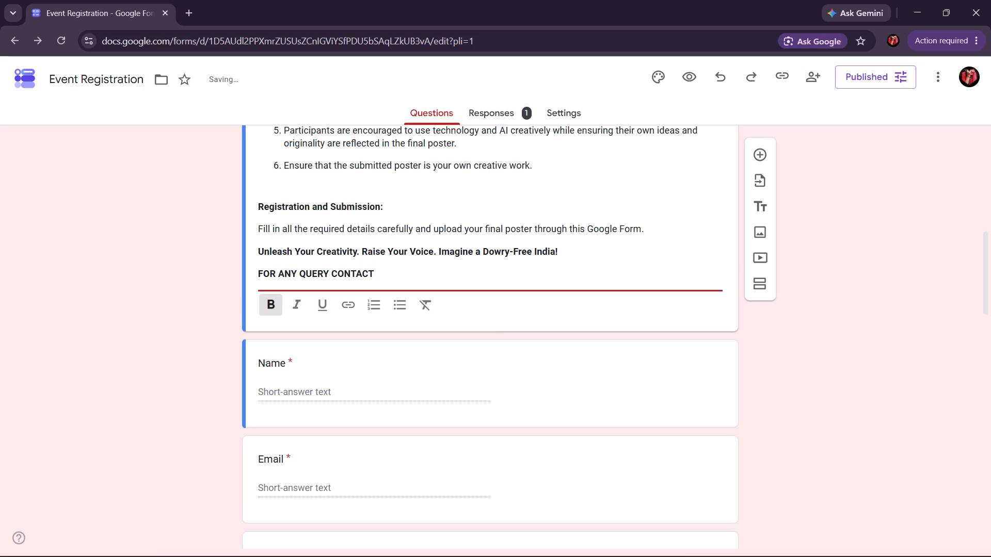
text(:)
key(space)
Insert "FEEL FREE TO" before "CONTACT" in the query line of the form description.
click(333, 268)
text(FEEK)
key(space)
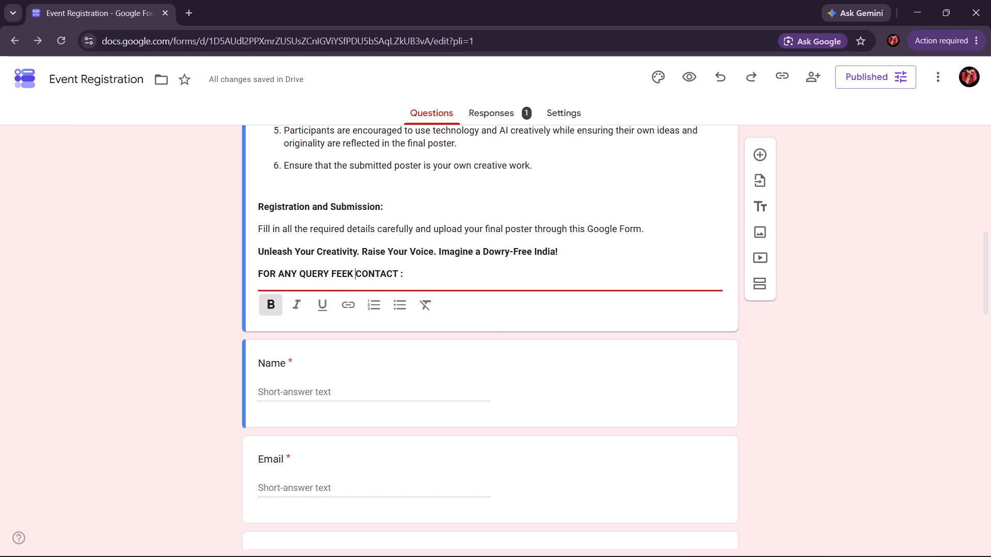
key(BackSpace)
key(BackSpace)
text(L FREE TO)
key(space)
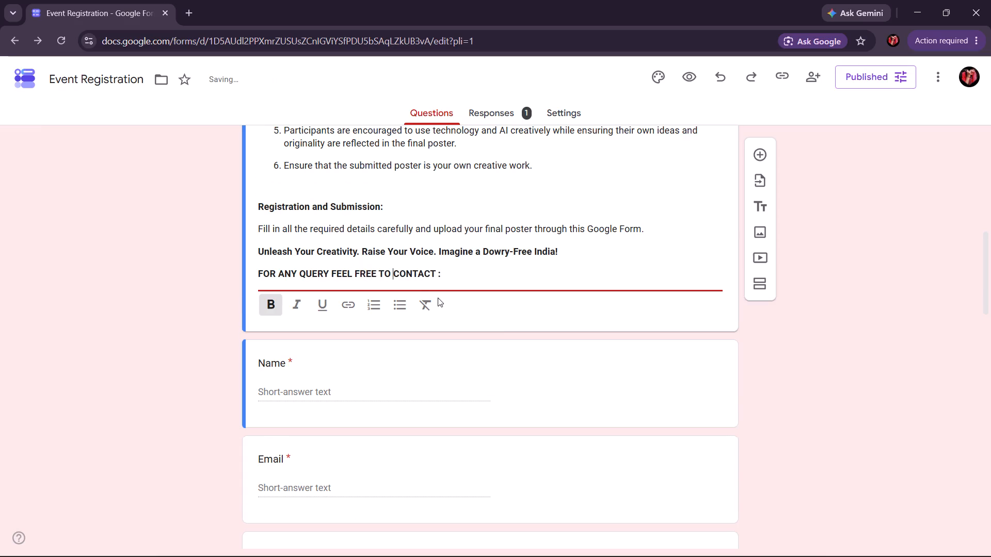
scroll(438, 298, down, 10)
scroll(438, 298, up, 2)
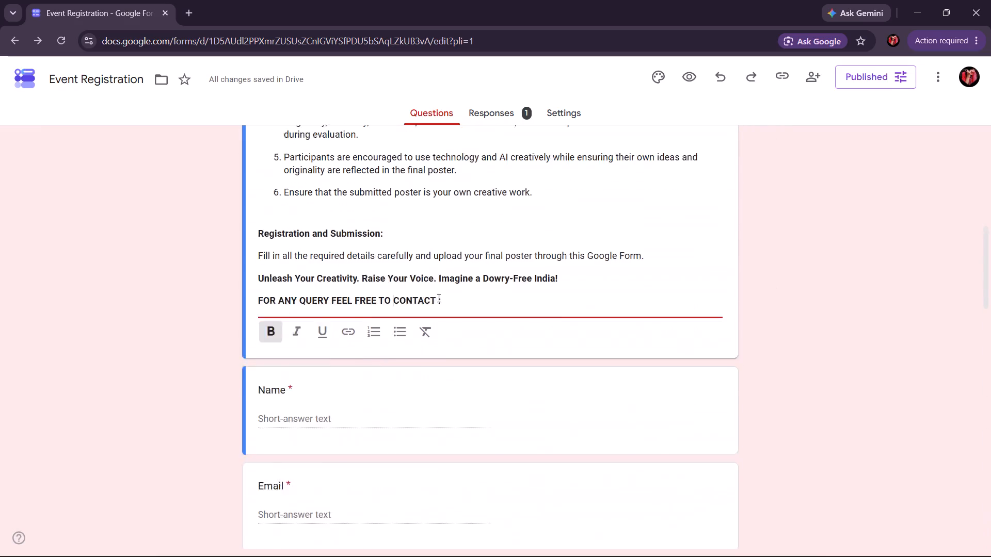
Open the form's linked response spreadsheet and preview the poster file submitted in the upload column.
click(491, 112)
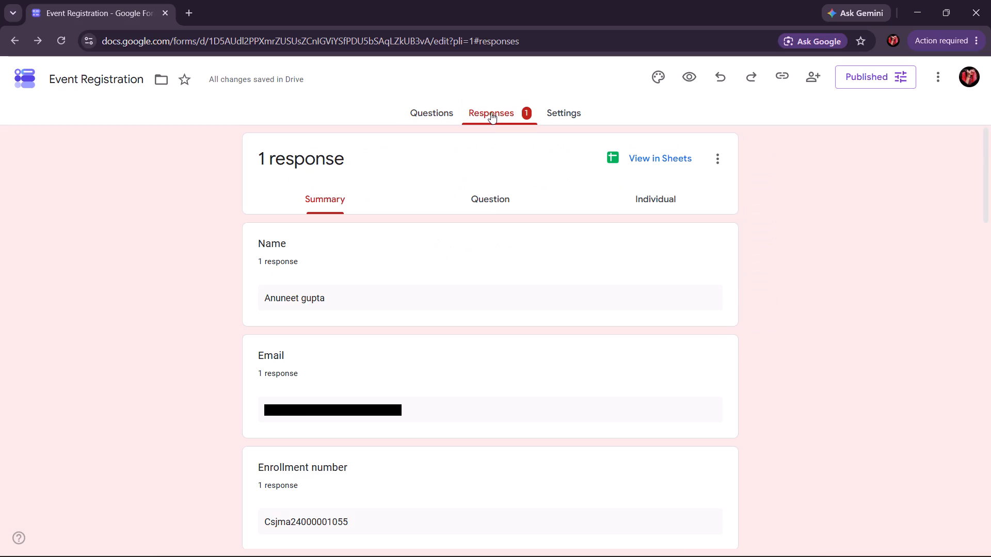
click(617, 167)
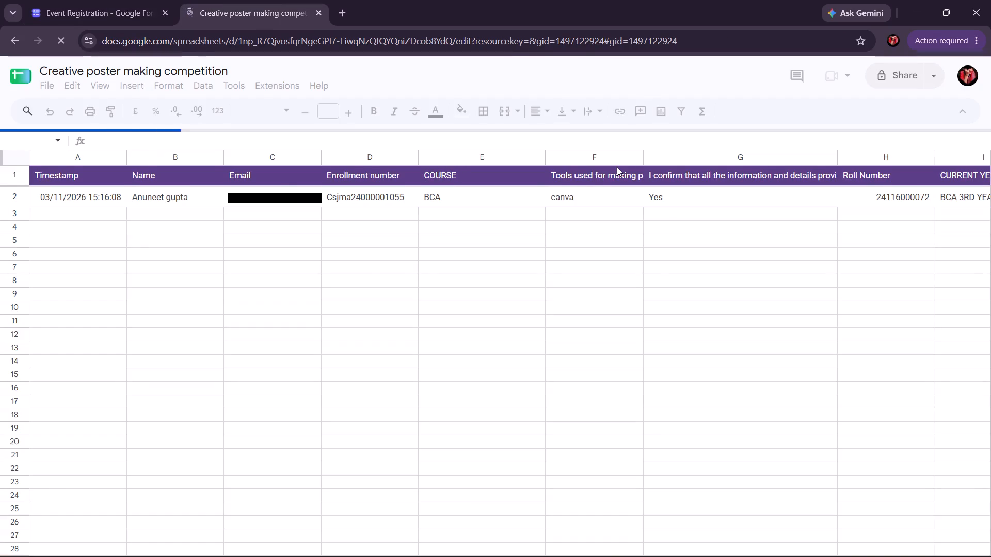
scroll(644, 263, left, 4)
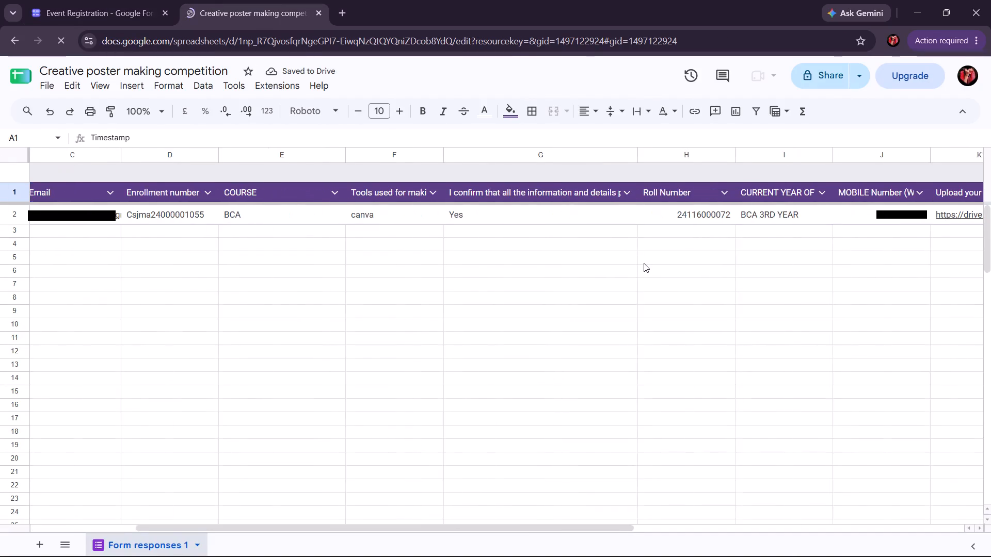
scroll(644, 263, left, 3)
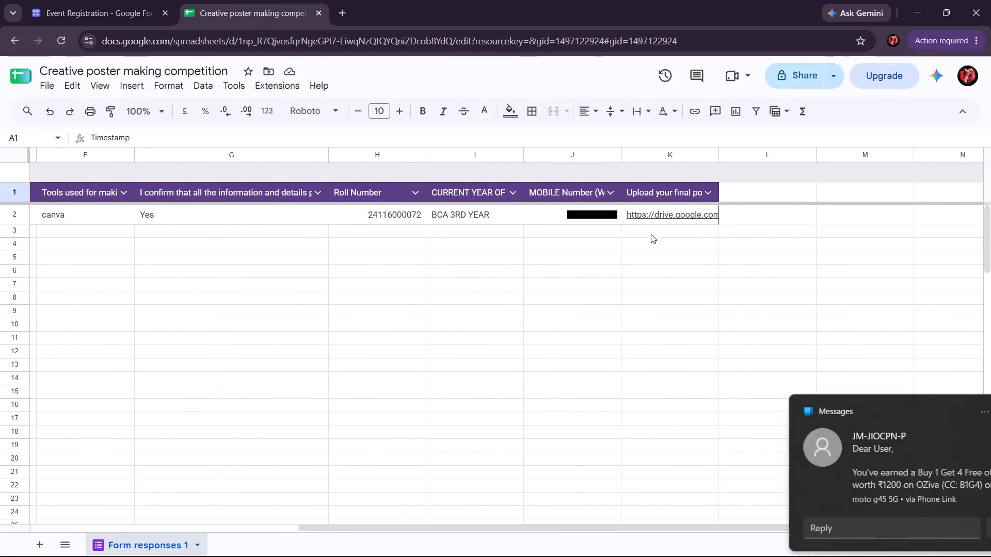
click(665, 215)
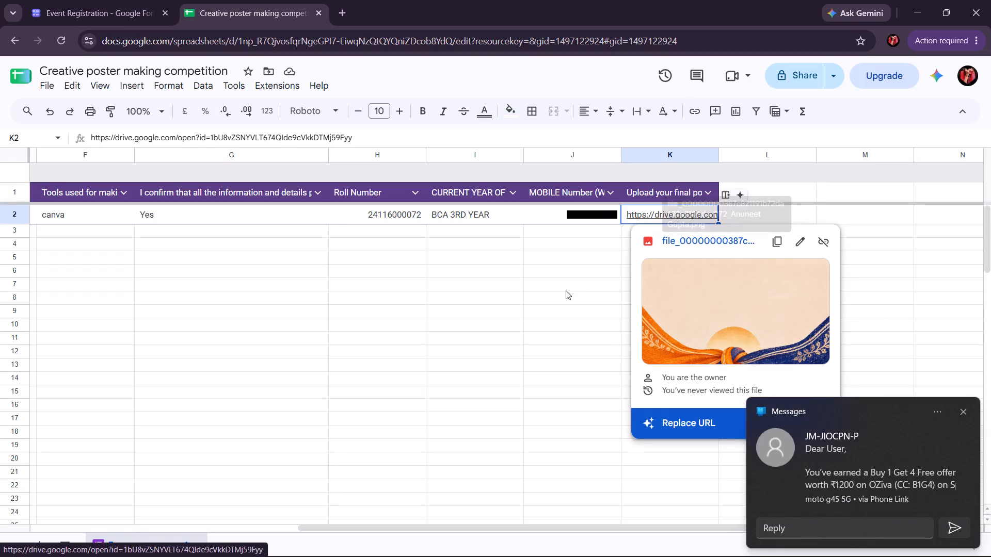
Return to the Event Registration form and review the response summary down to the uploaded poster.
click(144, 2)
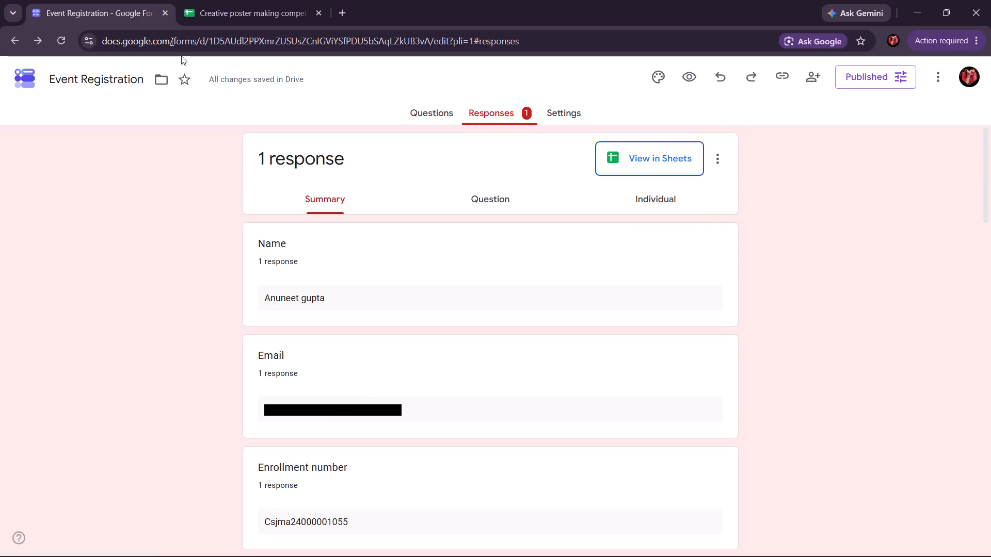
scroll(316, 291, down, 5)
scroll(399, 285, down, 2)
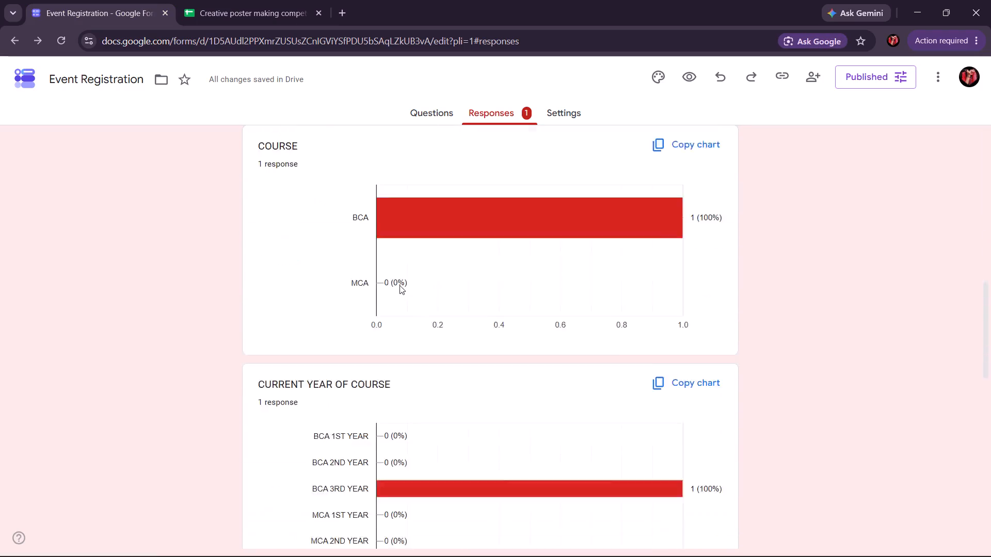
scroll(399, 285, down, 4)
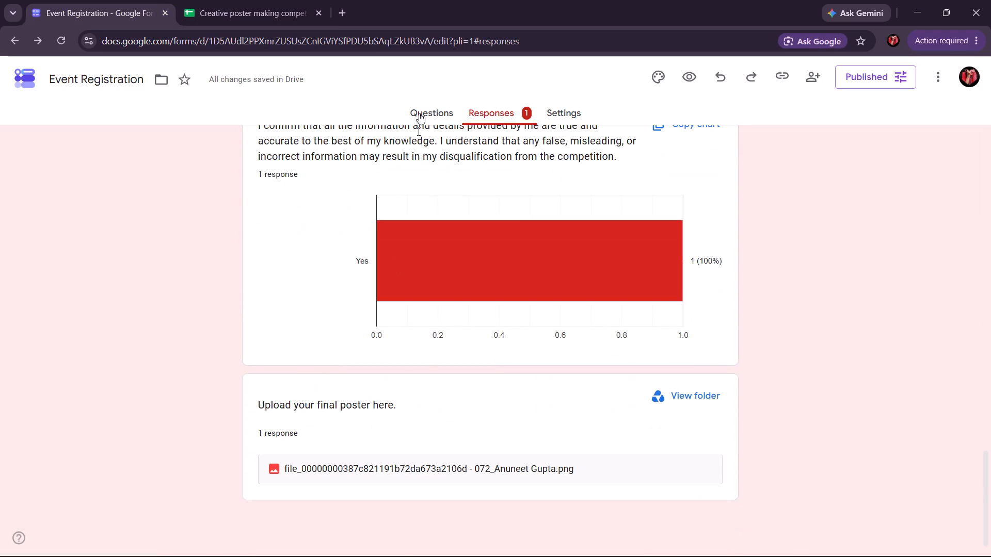
Look through the form's questions down to the poster upload and back up to the header.
click(419, 113)
scroll(405, 373, down, 6)
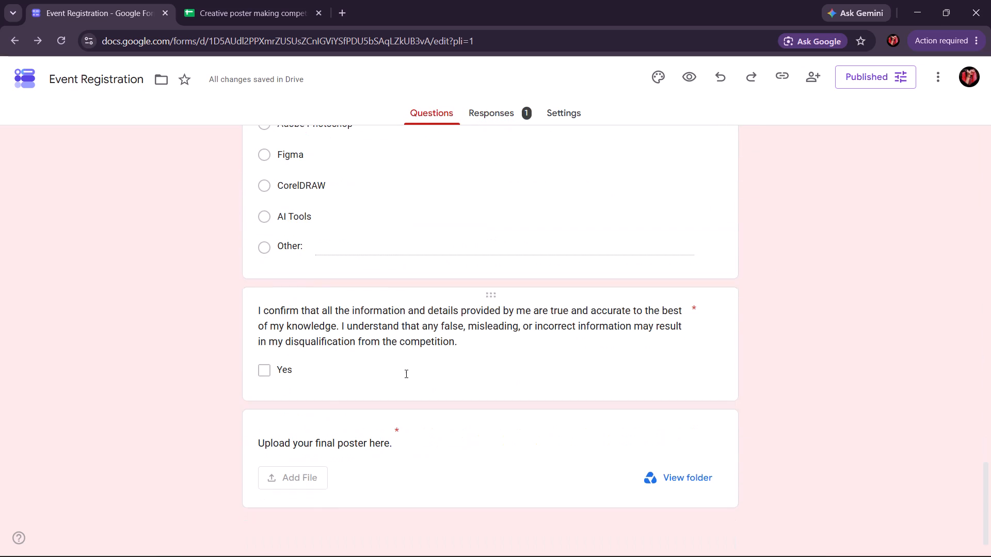
scroll(405, 373, down, 4)
scroll(405, 373, up, 15)
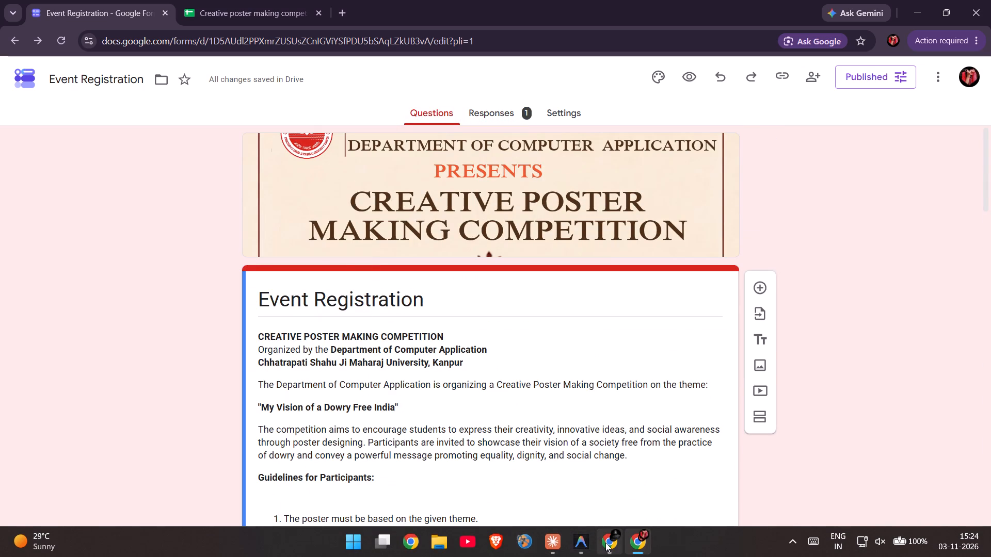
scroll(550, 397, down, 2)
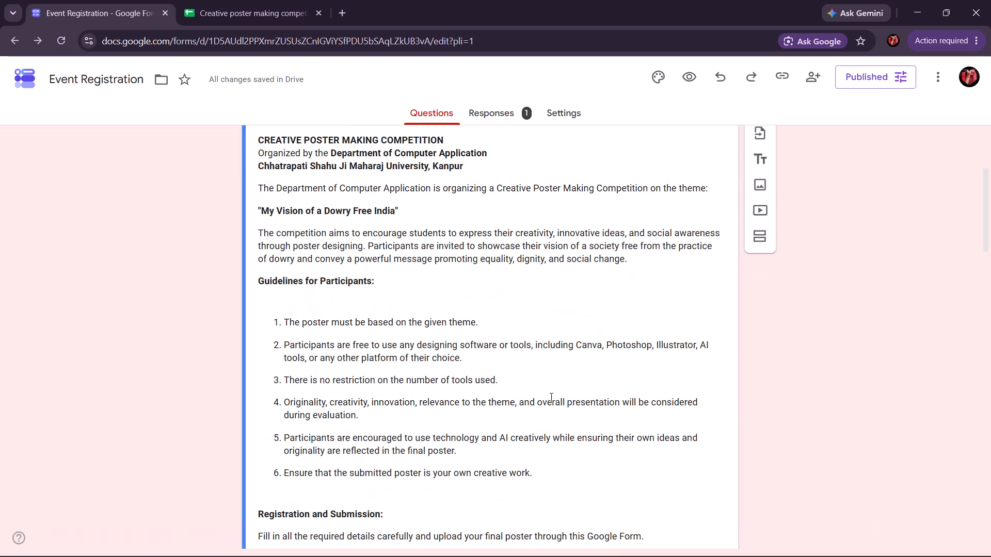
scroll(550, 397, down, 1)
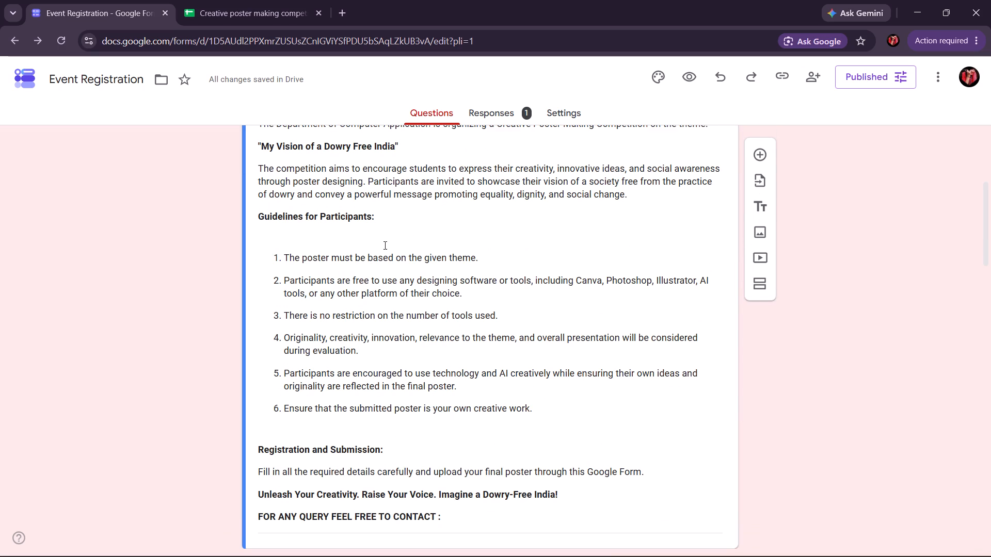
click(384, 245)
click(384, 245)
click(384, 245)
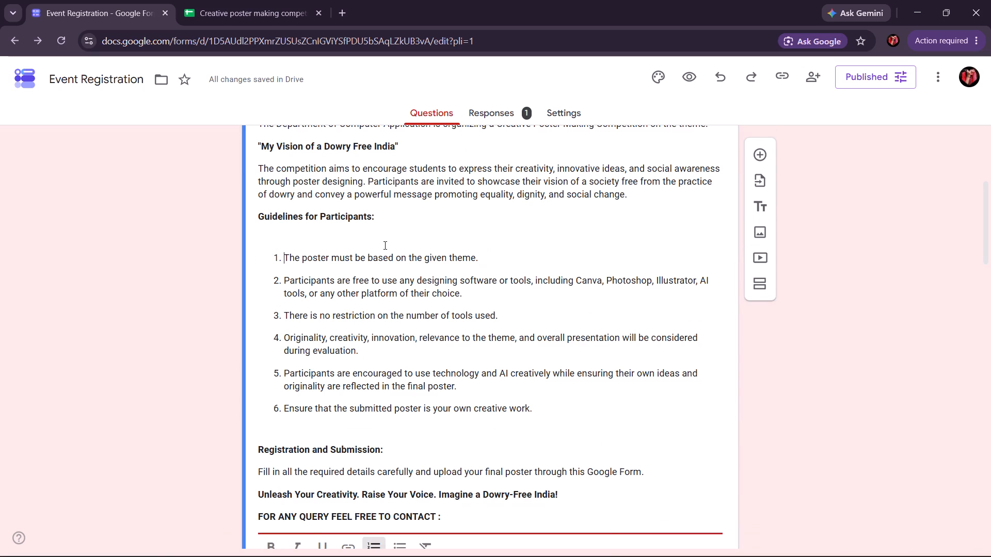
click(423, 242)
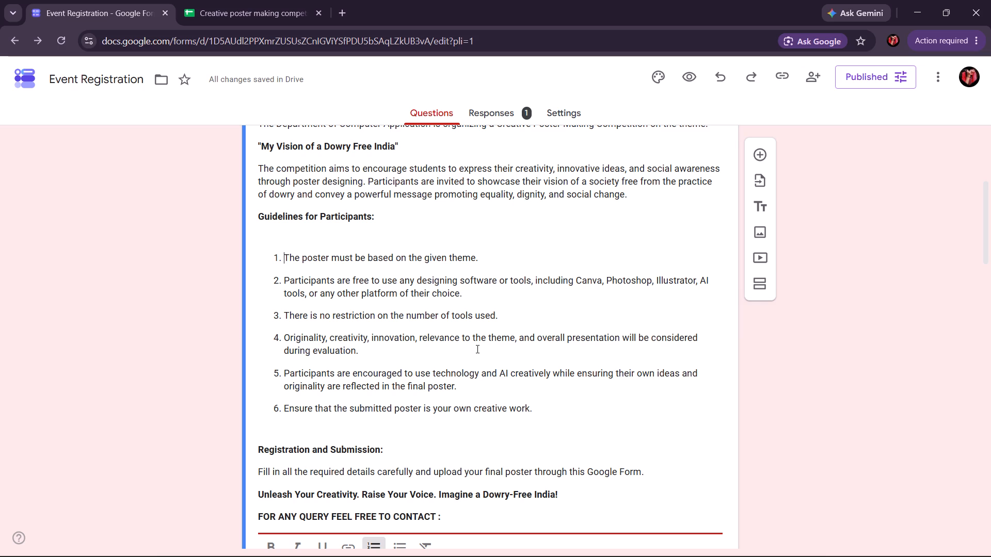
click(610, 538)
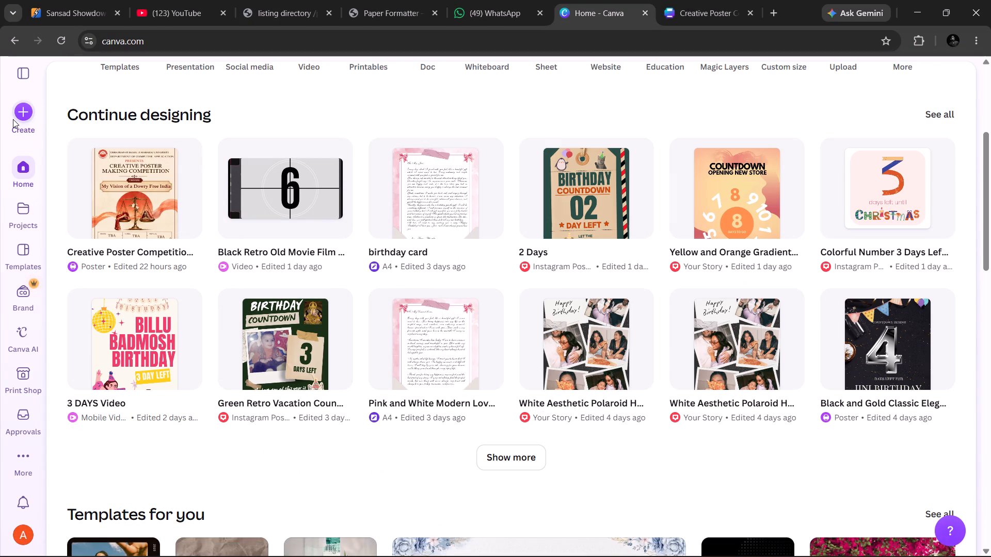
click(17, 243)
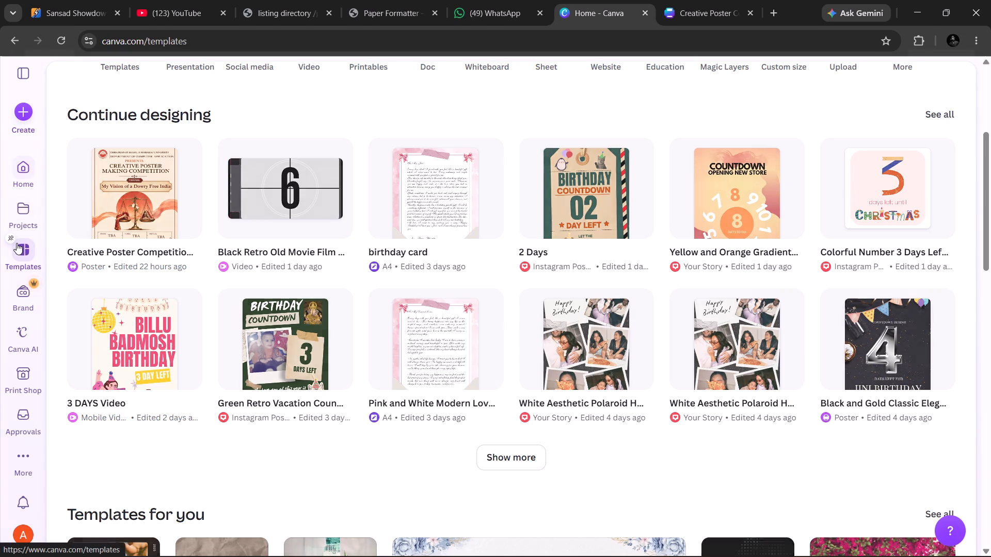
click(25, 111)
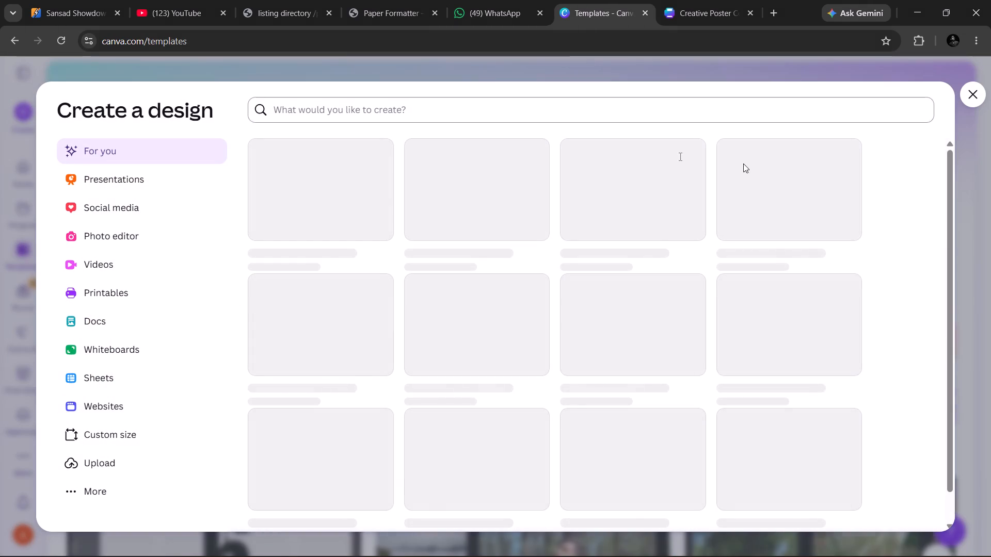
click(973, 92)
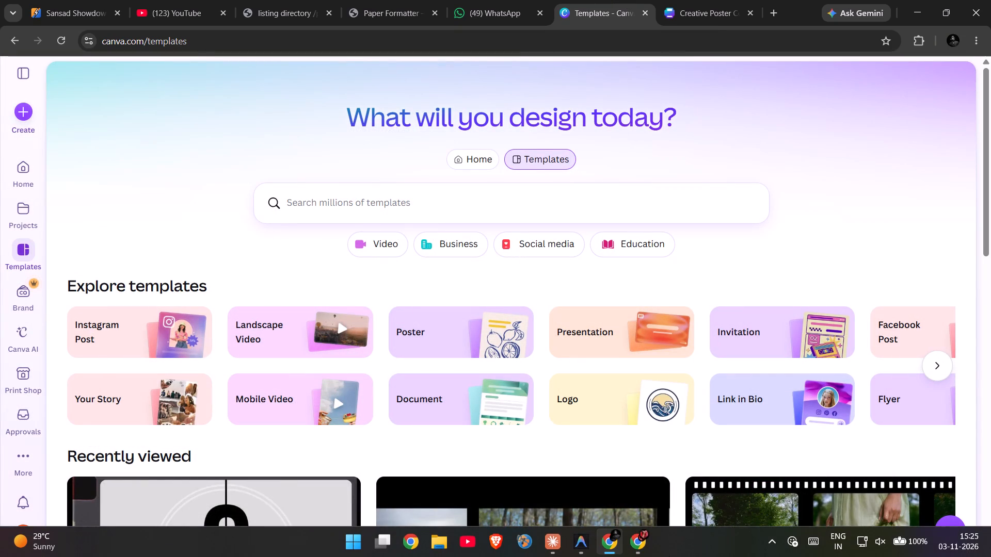
Return to the Event Registration form and review its description from the header through the participant guidelines to the query contact line.
click(640, 543)
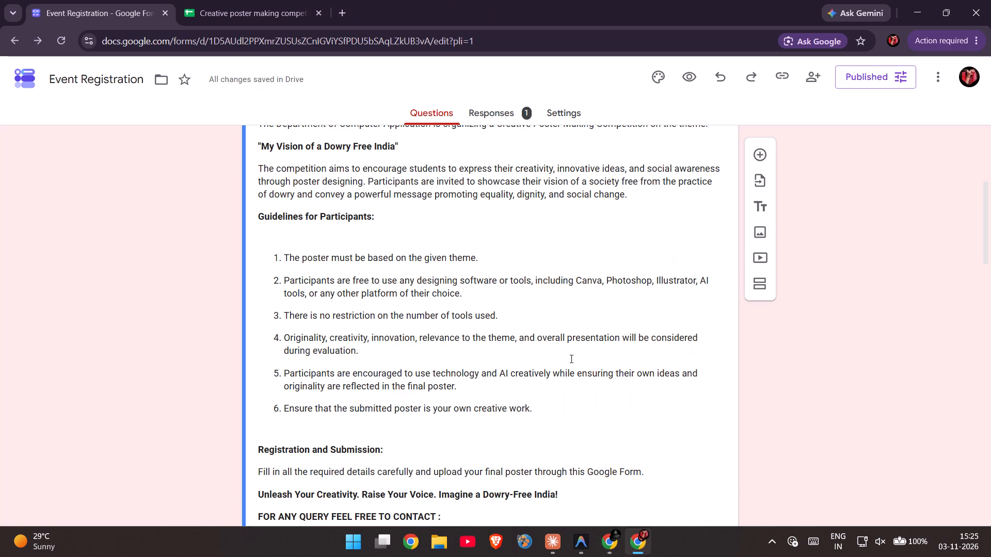
scroll(570, 358, down, 4)
scroll(570, 358, up, 2)
scroll(570, 358, down, 2)
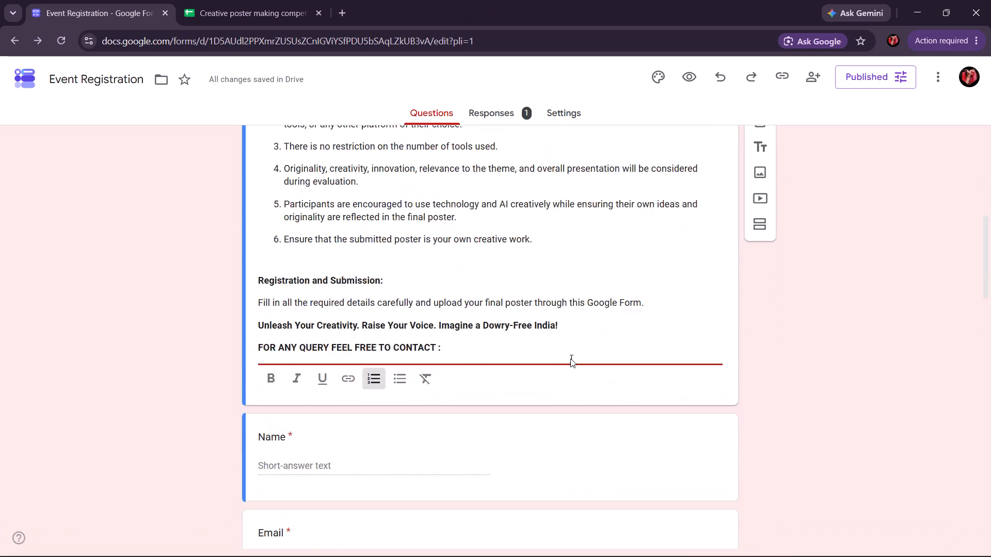
scroll(570, 358, down, 12)
scroll(570, 358, up, 16)
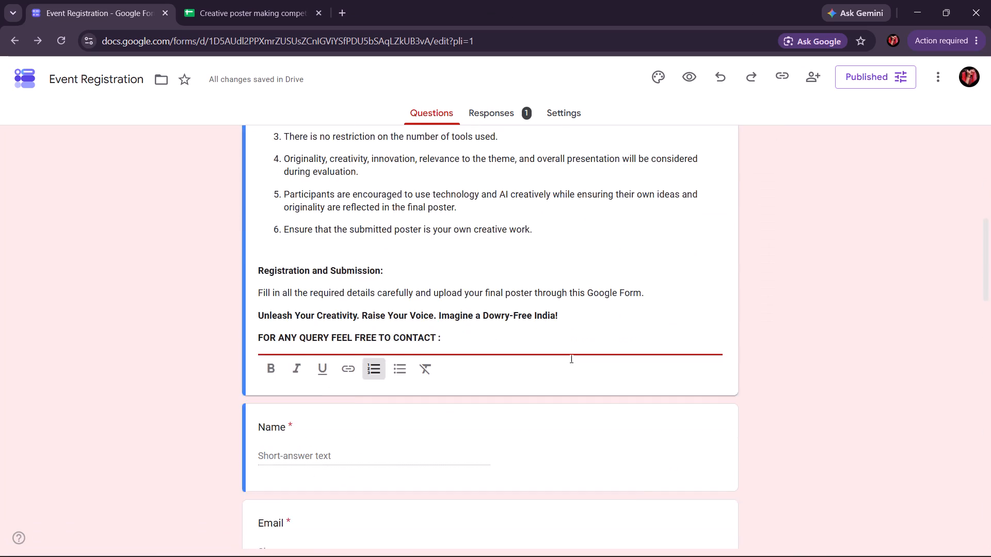
click(869, 222)
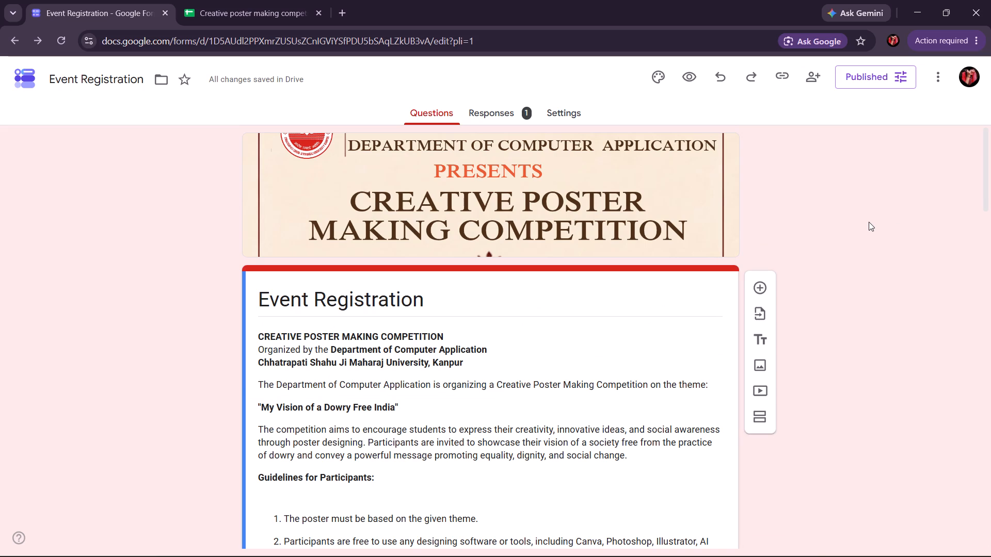
scroll(869, 222, down, 3)
scroll(869, 222, up, 3)
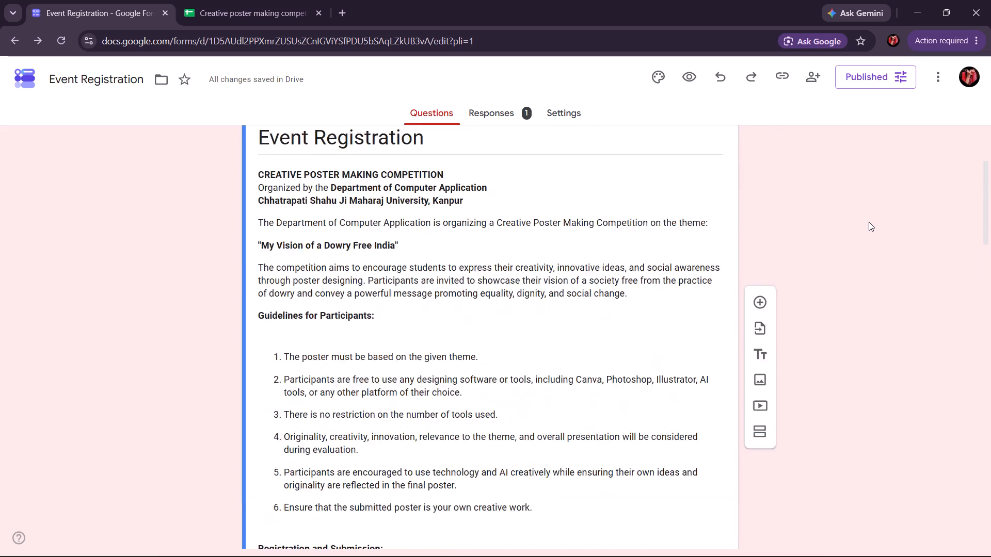
scroll(869, 222, up, 3)
scroll(614, 286, down, 2)
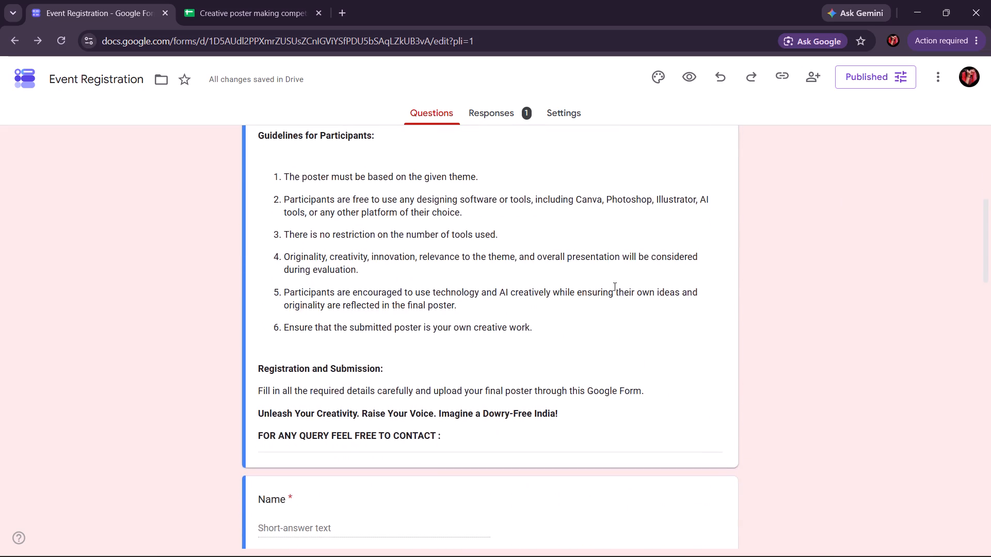
scroll(614, 286, down, 3)
scroll(614, 286, up, 2)
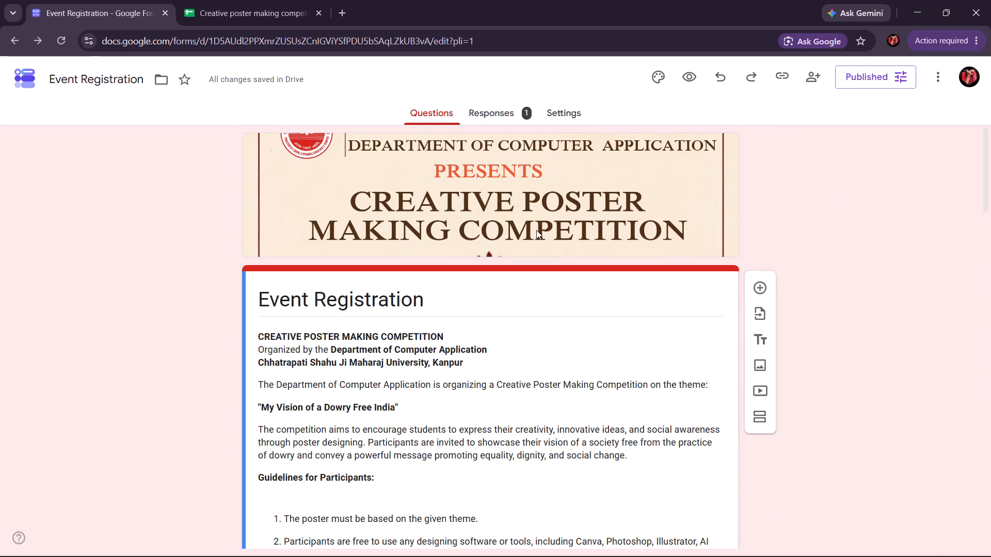
Reposition the form's header image to frame the department name through the Creative Poster Making Competition title, and save the crop.
click(462, 201)
drag(462, 201, 467, 228)
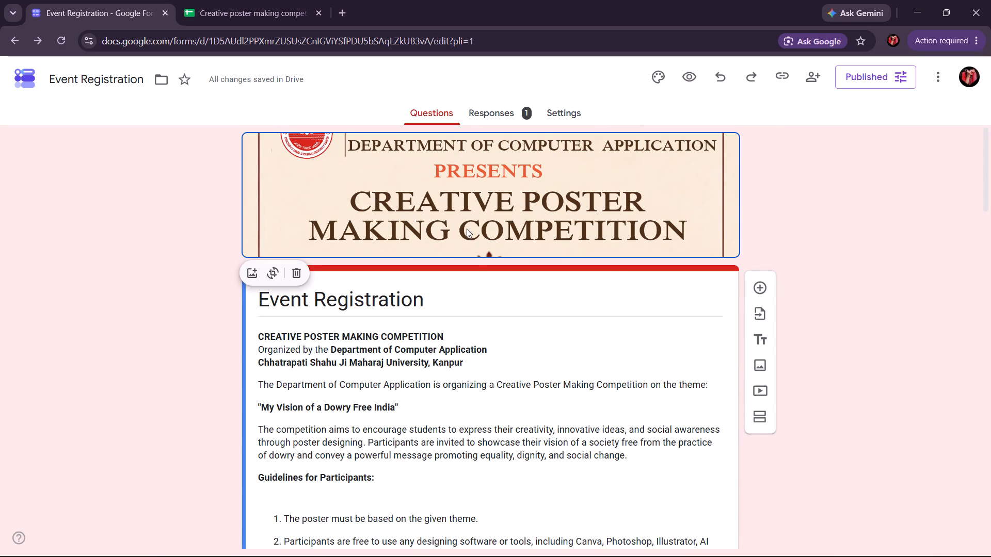
drag(467, 228, 479, 275)
click(369, 205)
click(271, 277)
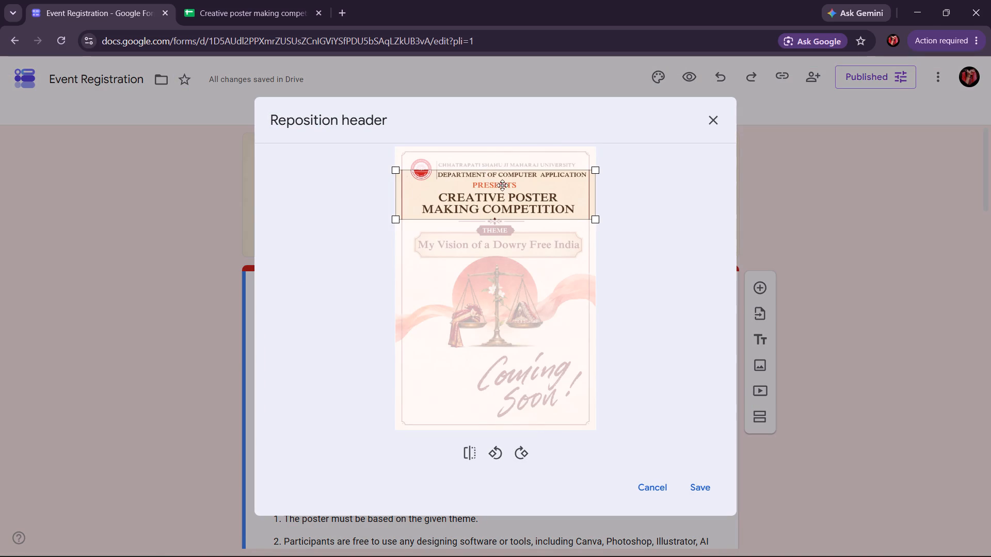
click(705, 493)
Check the form's questions down to the one about tools used for making the poster, and save the form.
scroll(626, 434, down, 5)
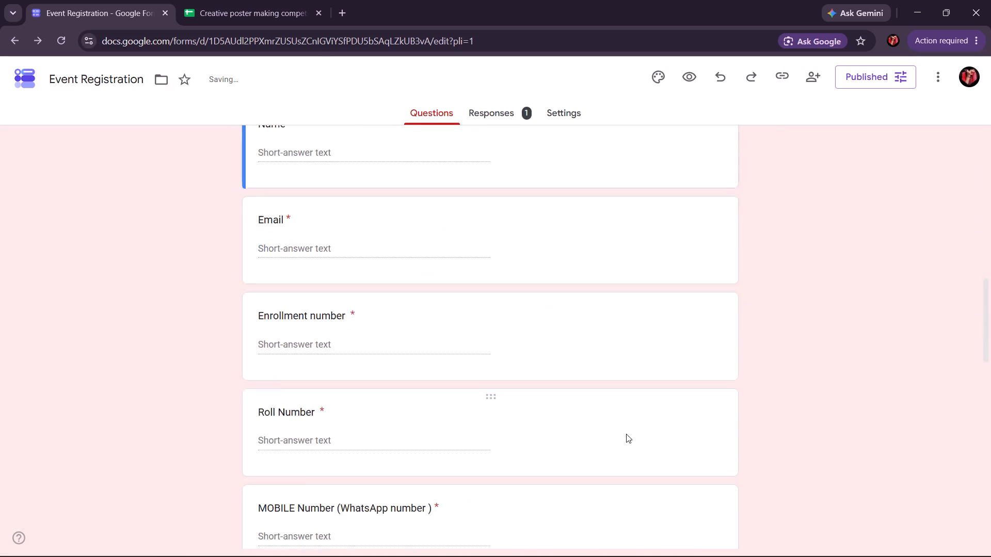
scroll(626, 434, down, 5)
click(986, 423)
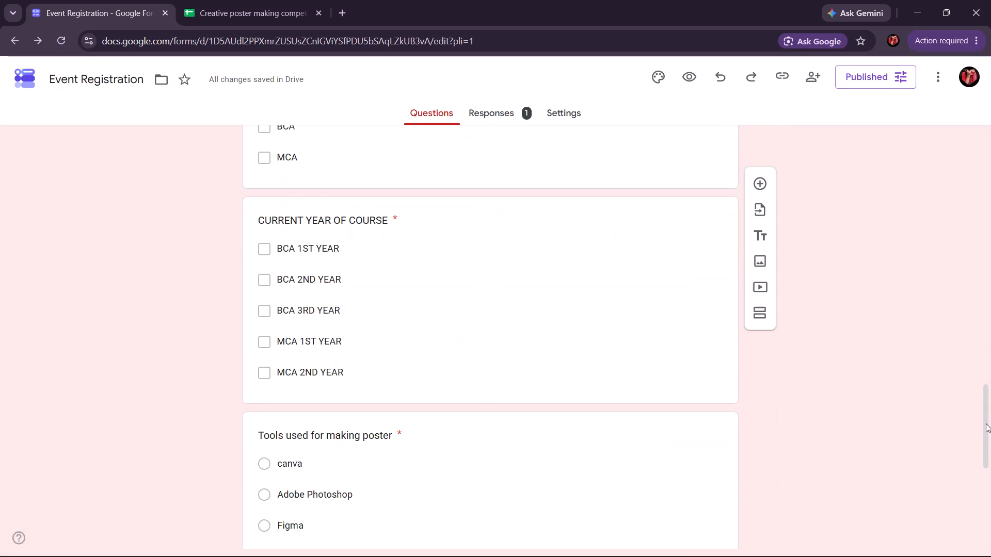
key(ctrl+s)
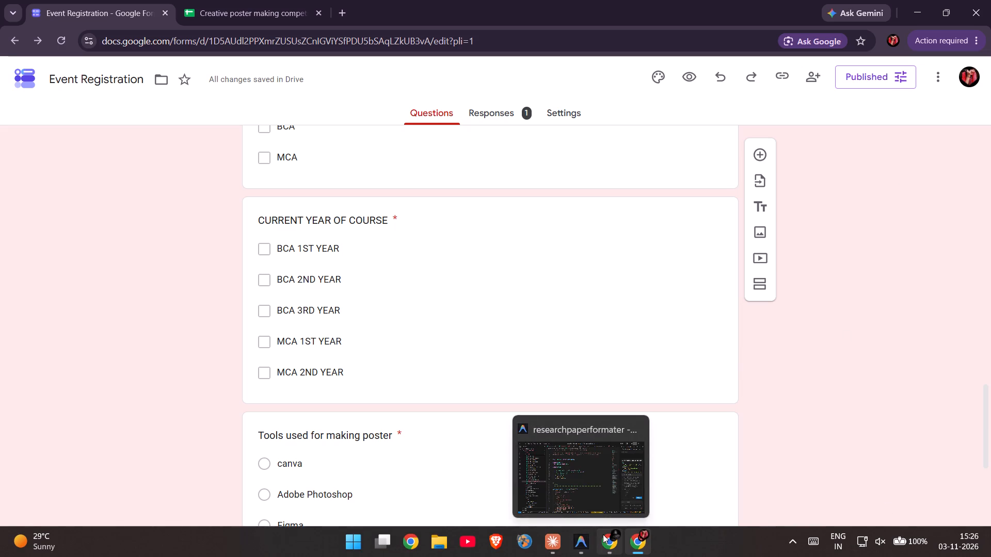
Switch to the Creative Poster Competition Announcement design in Canva, view the first page's heading, and save the design.
click(605, 534)
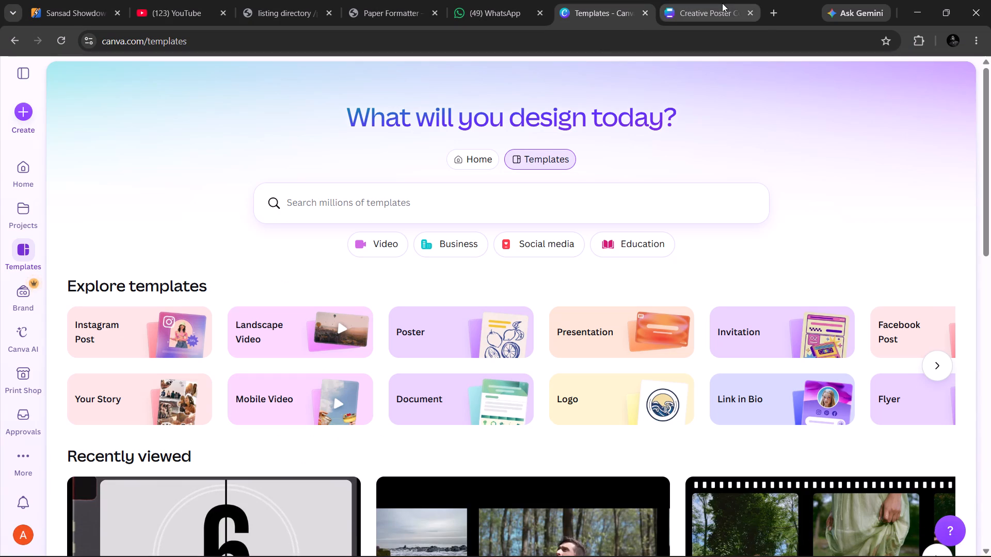
click(722, 3)
scroll(673, 358, up, 2)
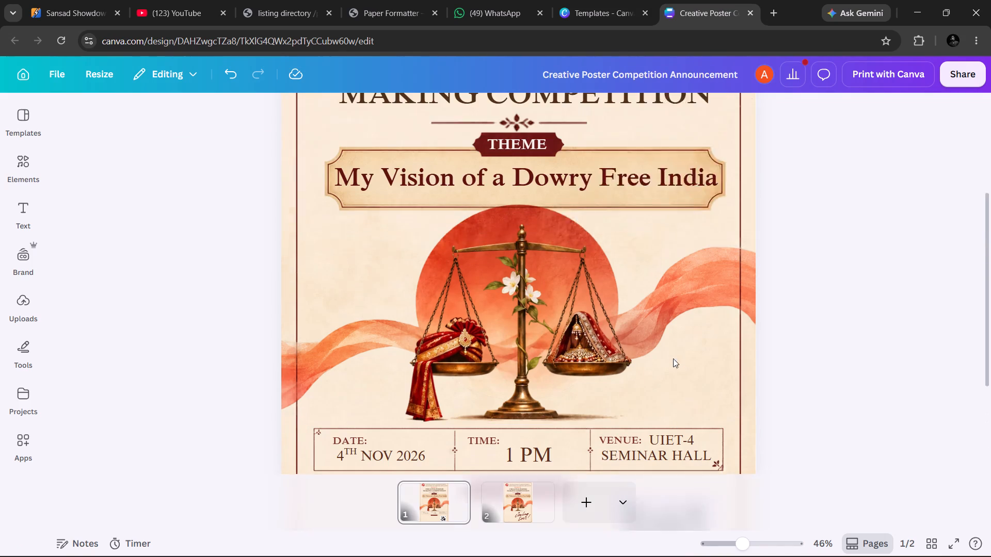
scroll(673, 358, up, 2)
key(ctrl+s)
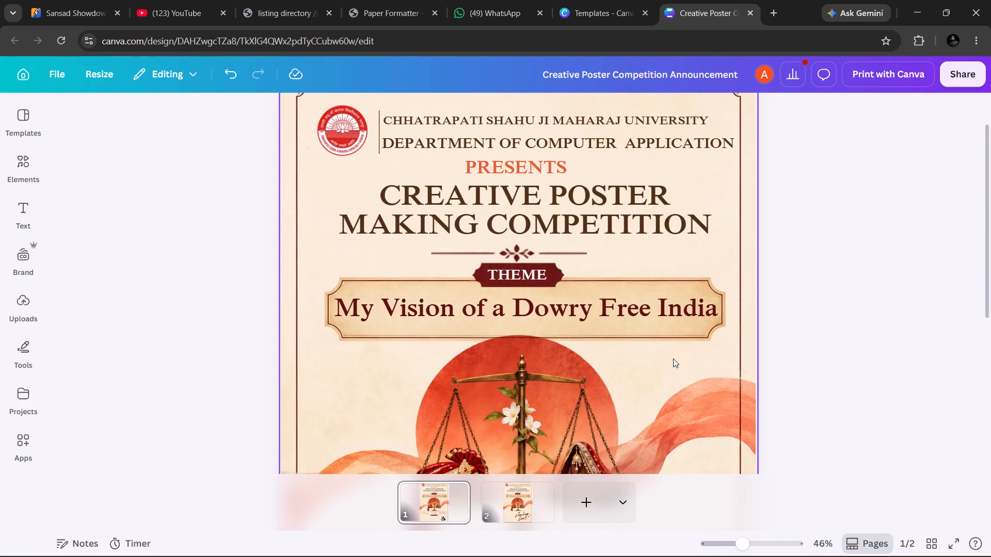